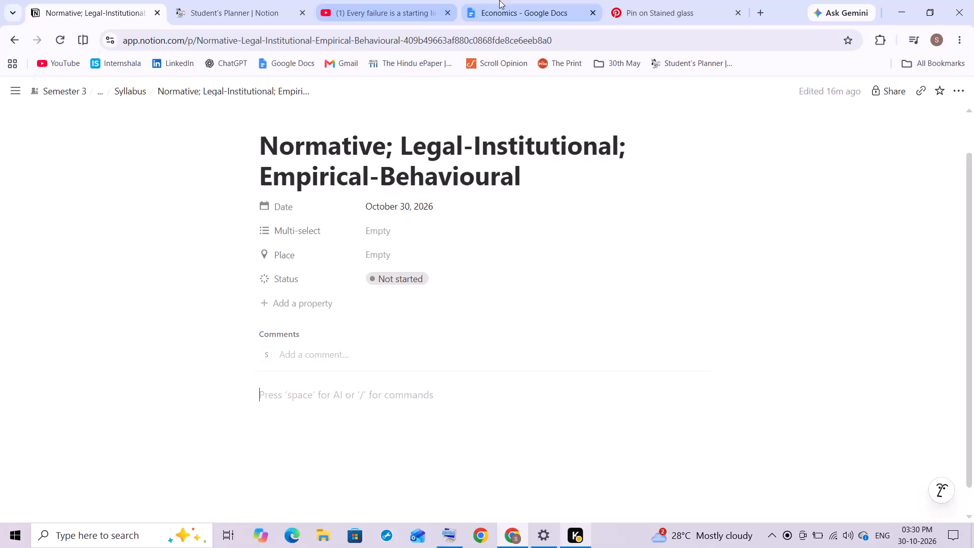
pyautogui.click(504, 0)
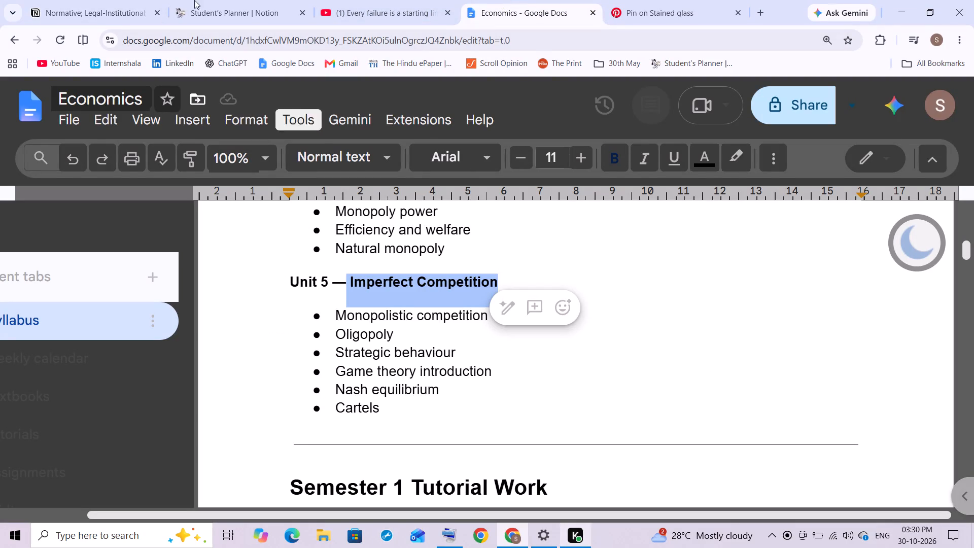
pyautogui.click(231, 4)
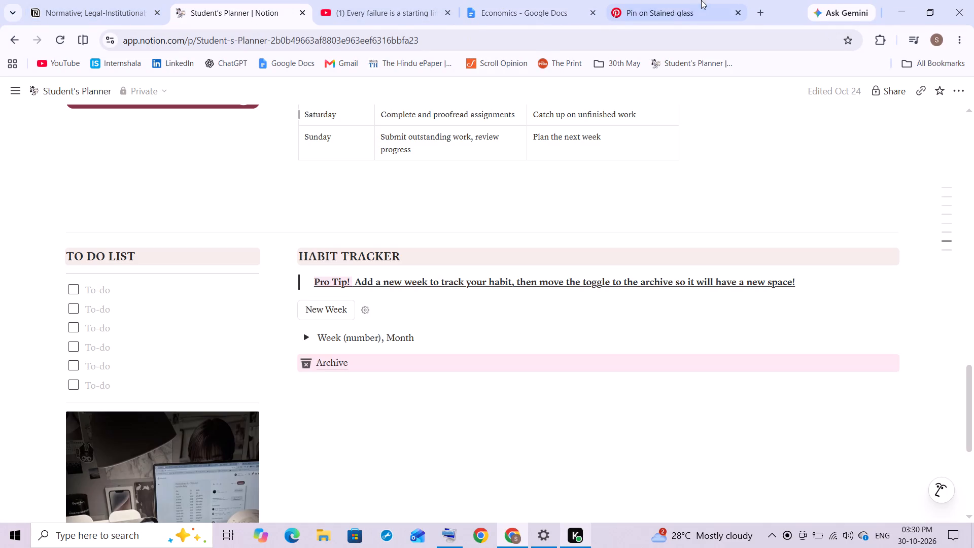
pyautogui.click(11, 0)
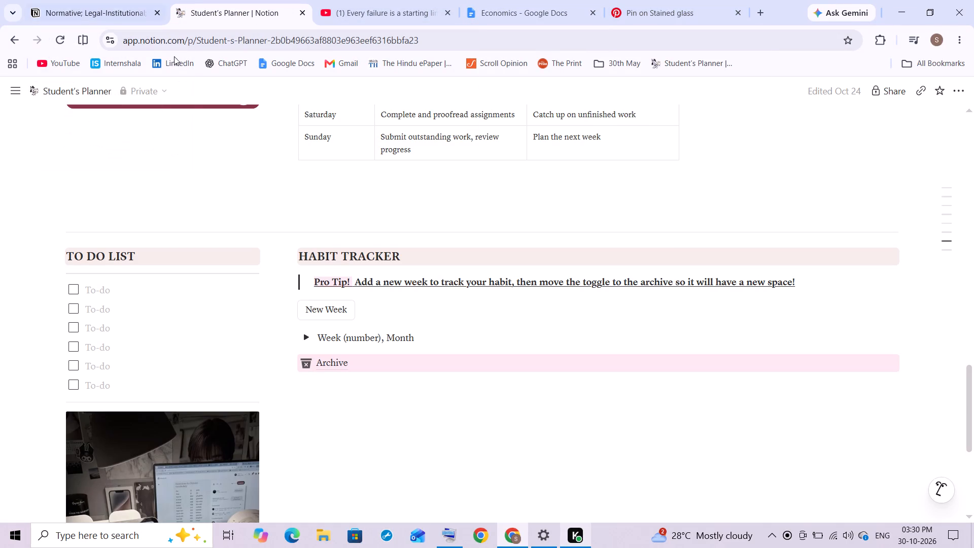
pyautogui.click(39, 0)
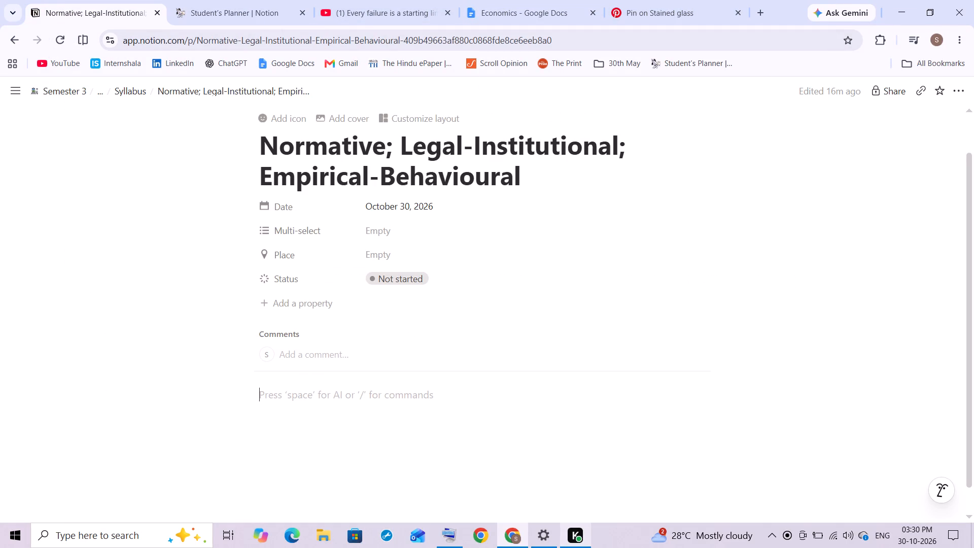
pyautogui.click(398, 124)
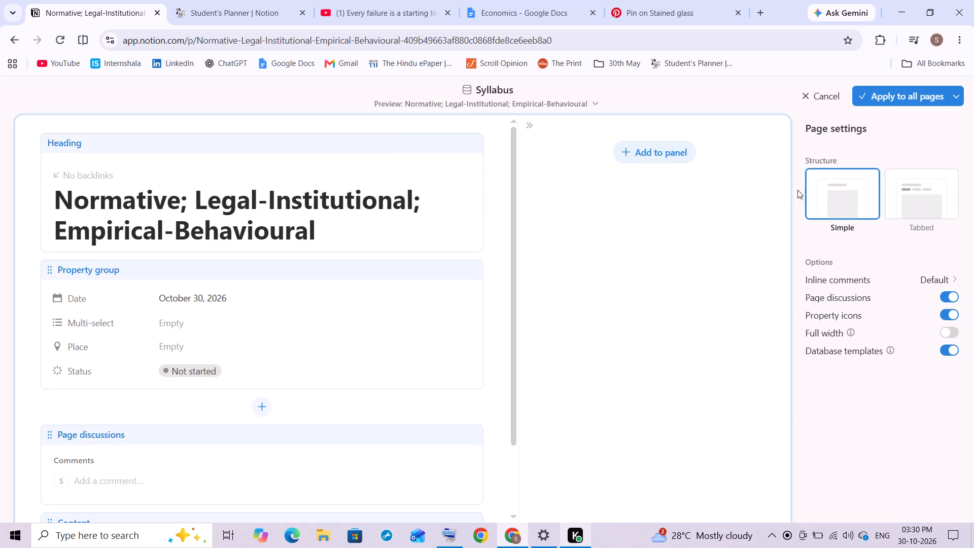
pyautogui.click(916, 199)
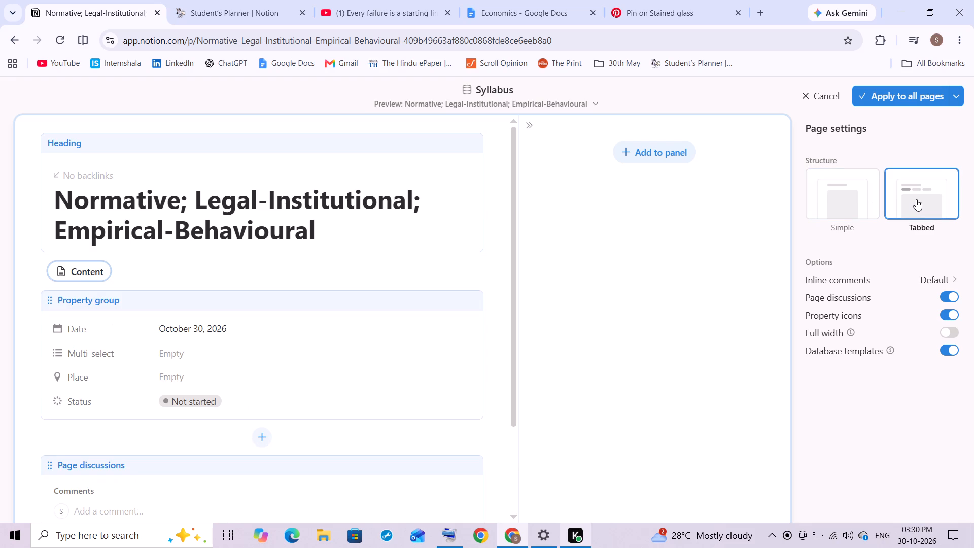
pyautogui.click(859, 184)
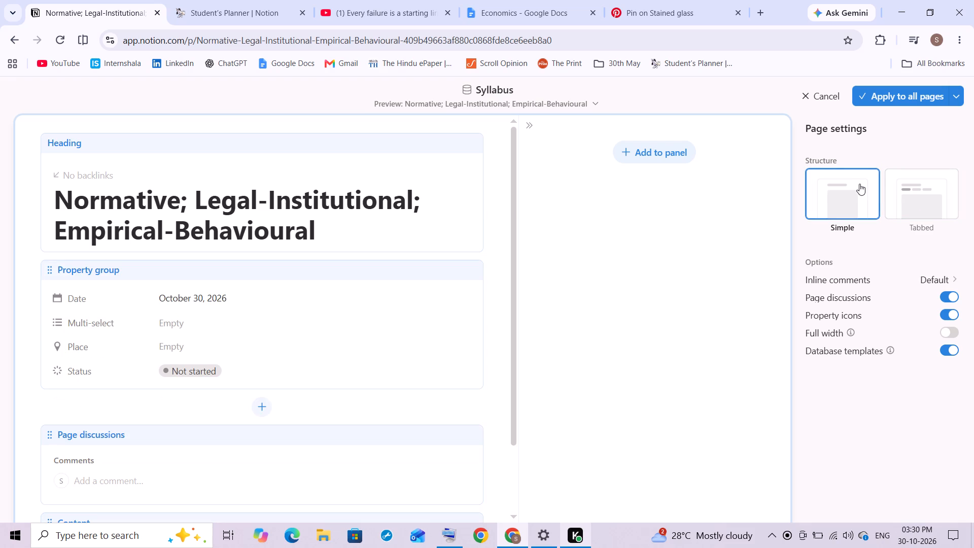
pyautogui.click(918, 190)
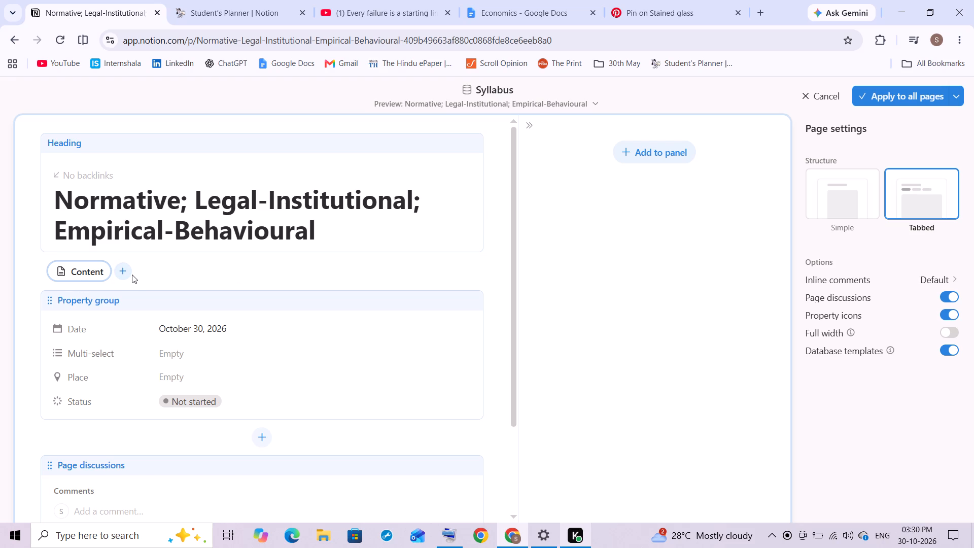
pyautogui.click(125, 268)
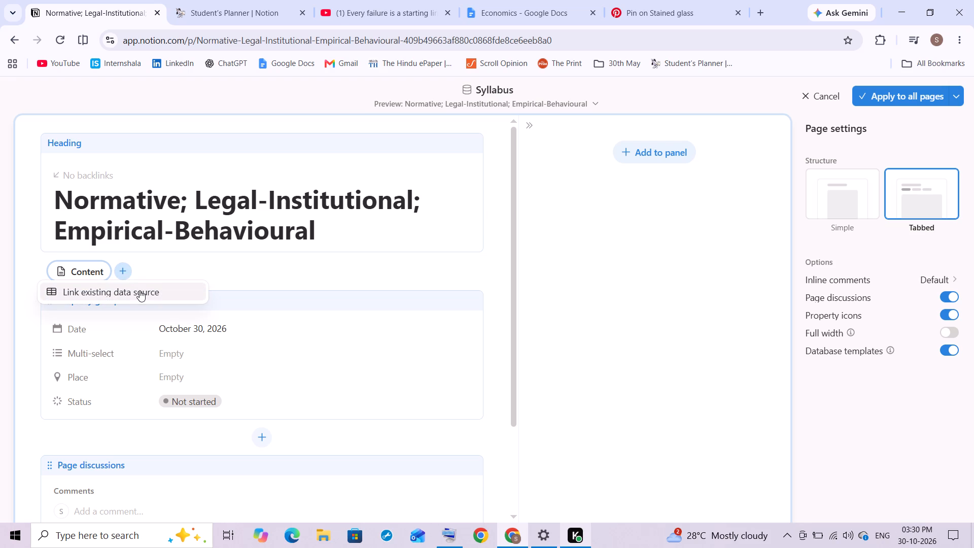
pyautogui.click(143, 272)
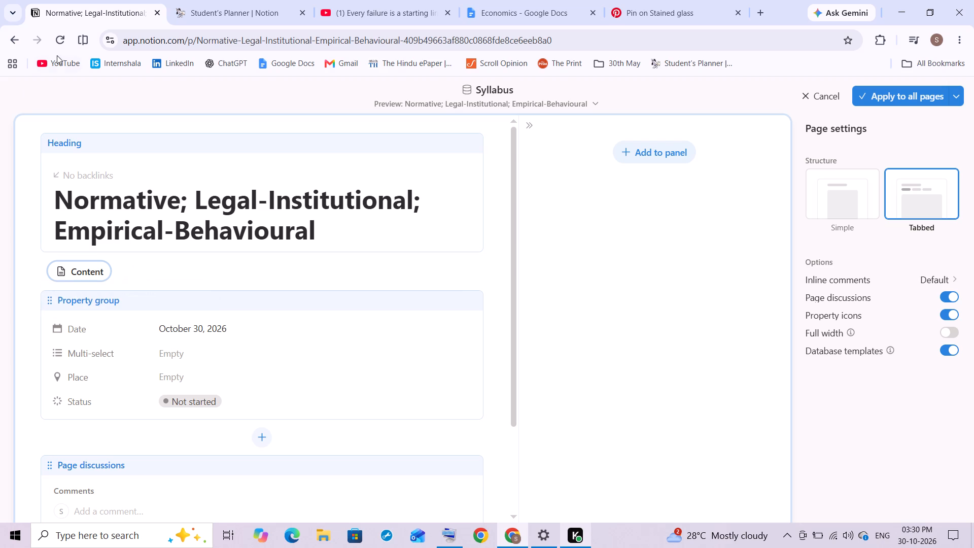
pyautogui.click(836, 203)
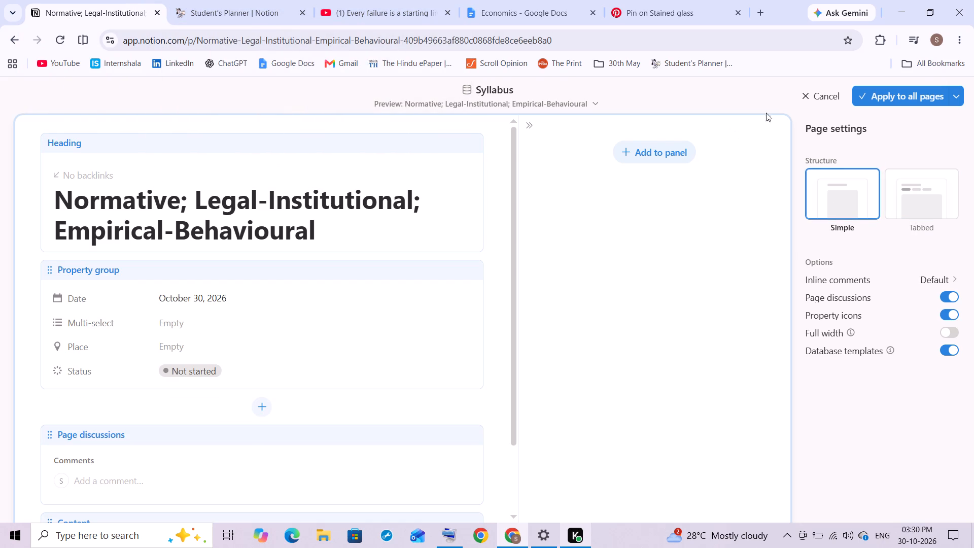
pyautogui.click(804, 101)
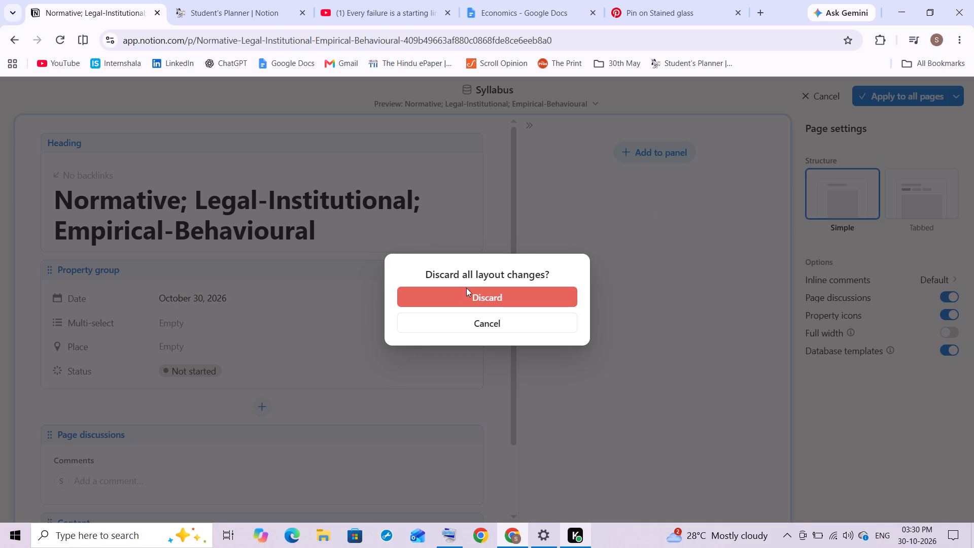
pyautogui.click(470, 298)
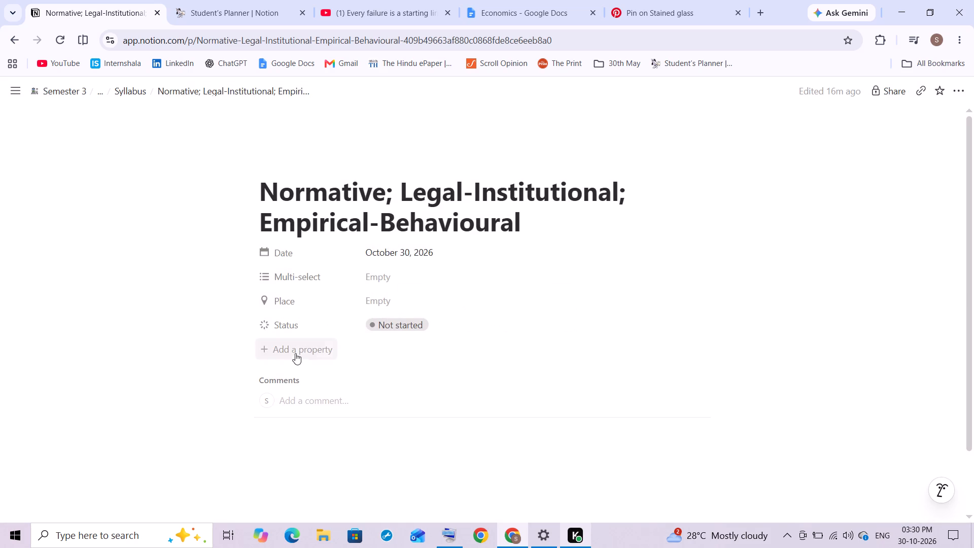
# Add a cover image to the "Normative; Legal-Institutional; Empirical-Behavioural" page.
pyautogui.click(333, 434)
pyautogui.click(252, 410)
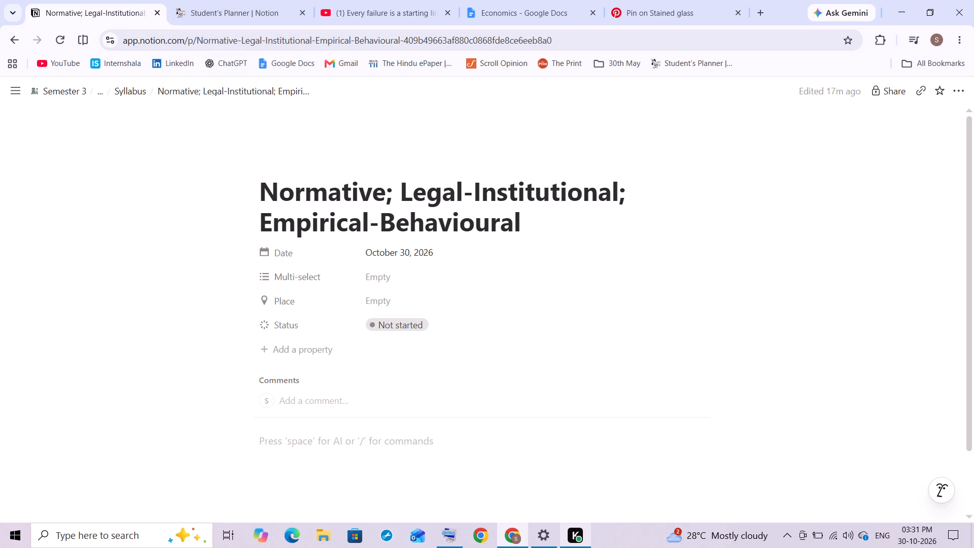
pyautogui.click(359, 171)
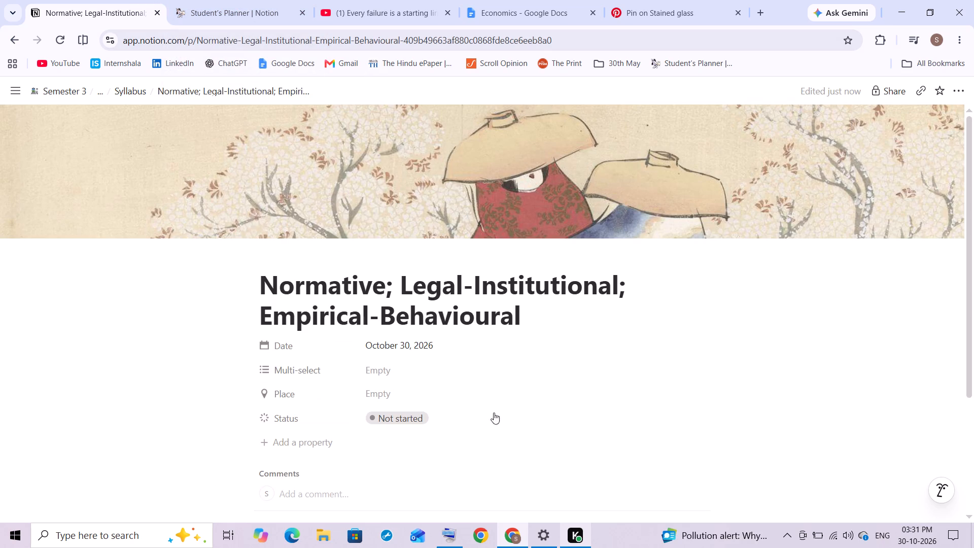
# Set the page to full width with the Serif font style, keeping small text off, and return to the empty page body.
pyautogui.moveTo(973, 190); pyautogui.dragTo(973, 275)
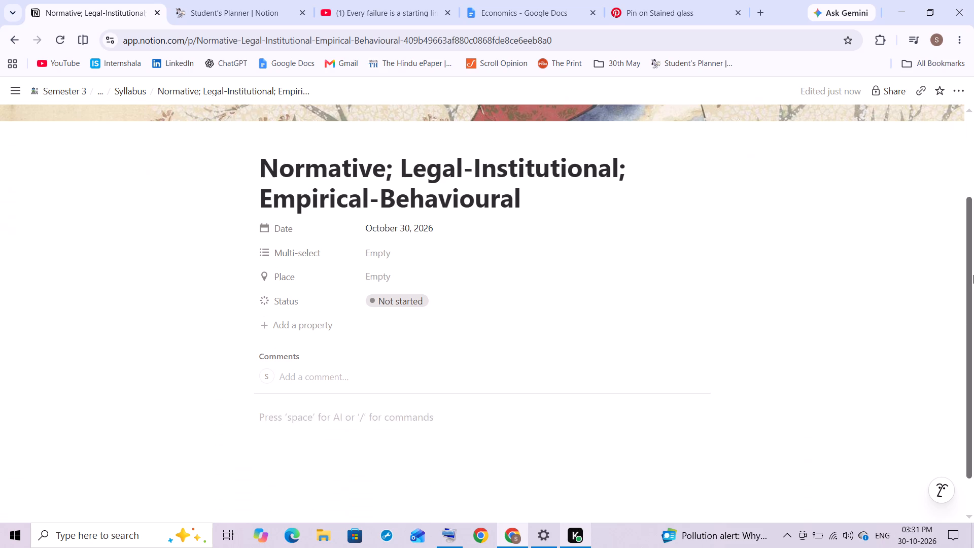
pyautogui.moveTo(973, 275); pyautogui.dragTo(973, 274)
pyautogui.click(483, 407)
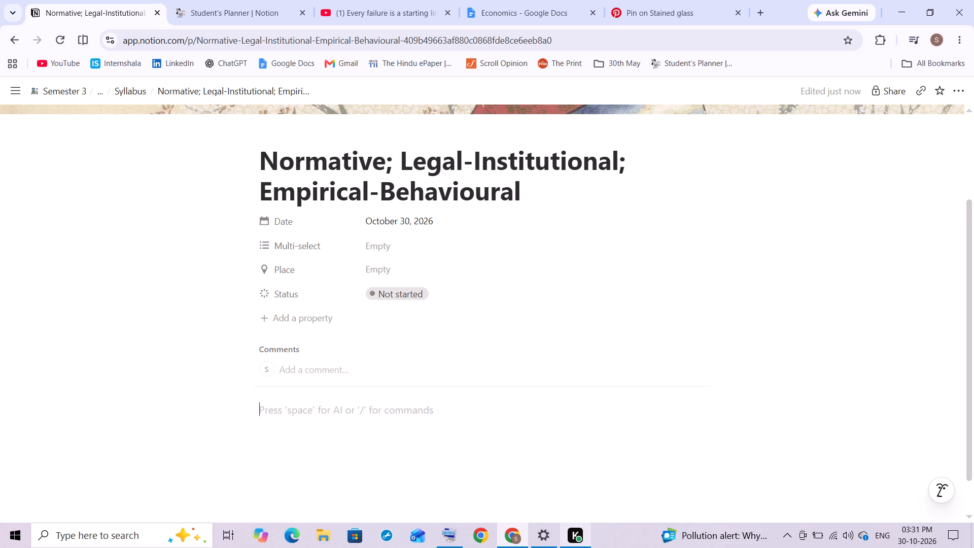
pyautogui.click(959, 87)
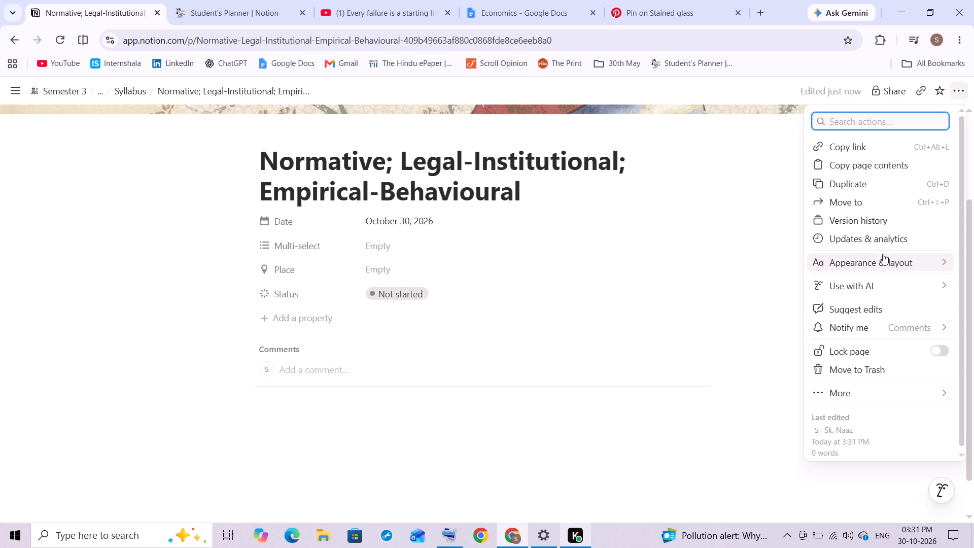
pyautogui.click(794, 291)
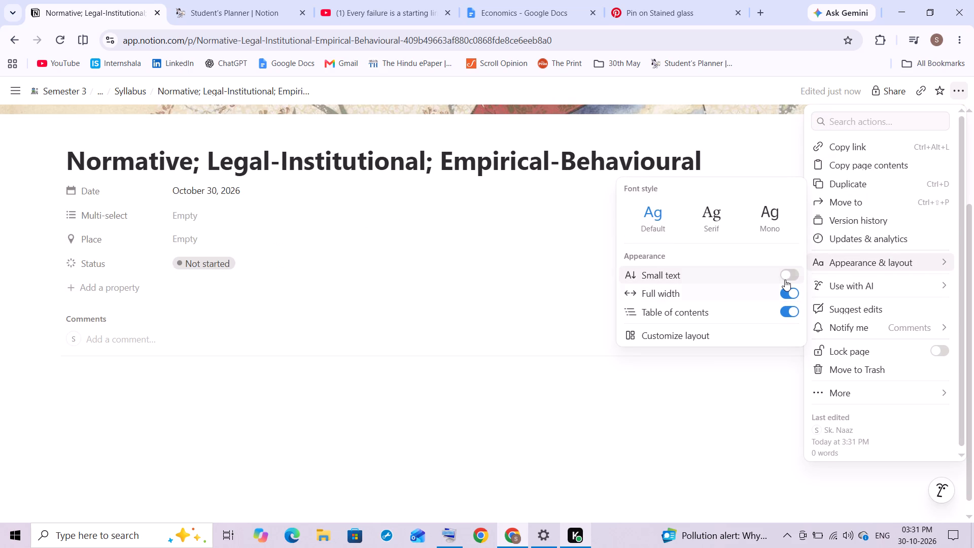
pyautogui.click(785, 280)
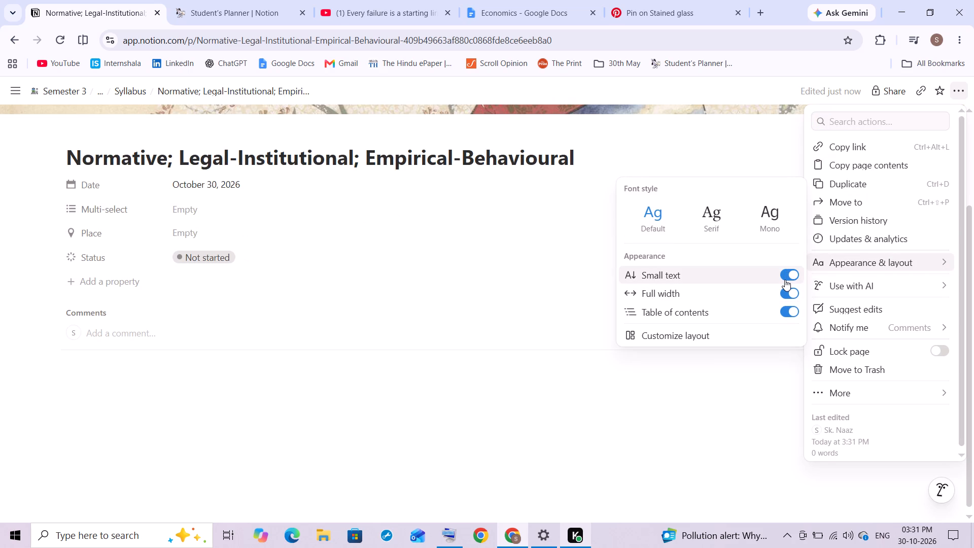
pyautogui.click(785, 280)
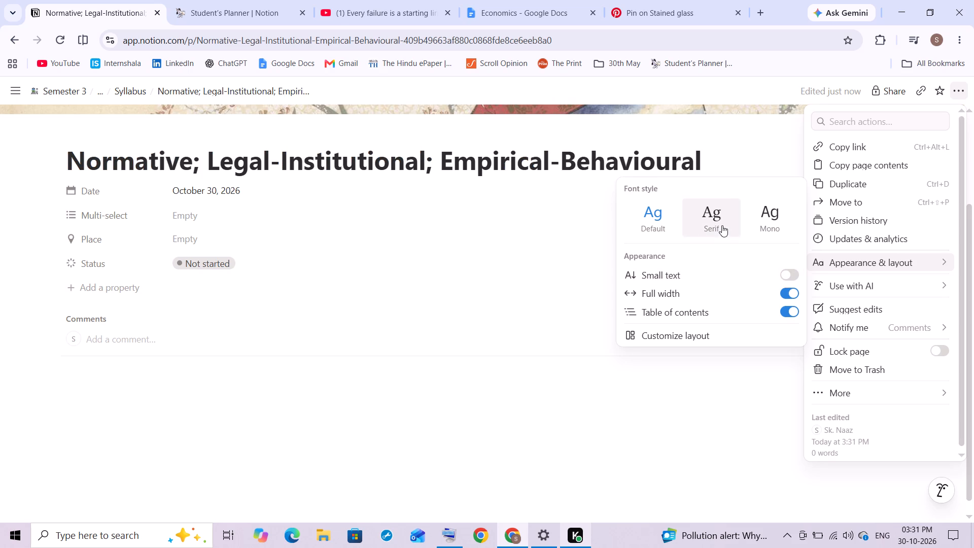
pyautogui.click(722, 225)
pyautogui.click(483, 396)
pyautogui.click(479, 391)
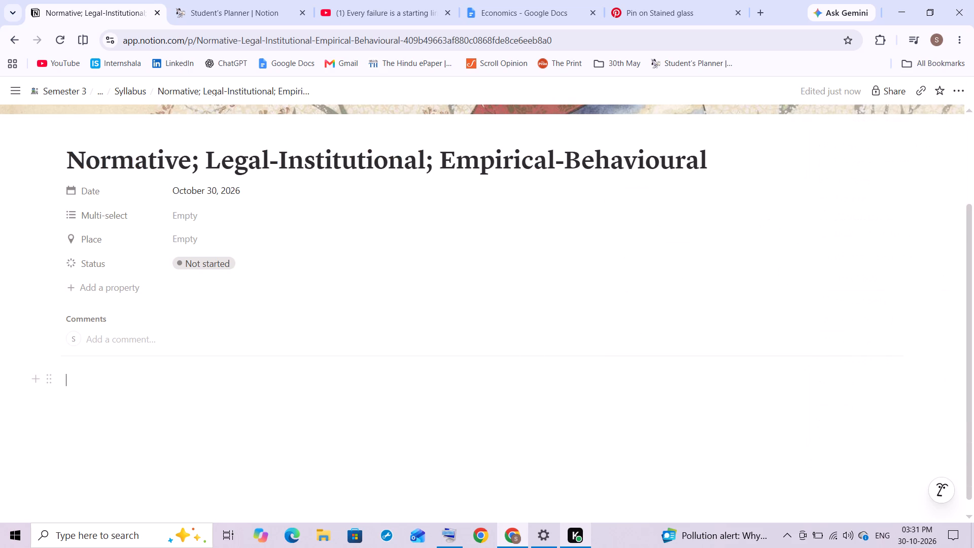
pyautogui.click(479, 391)
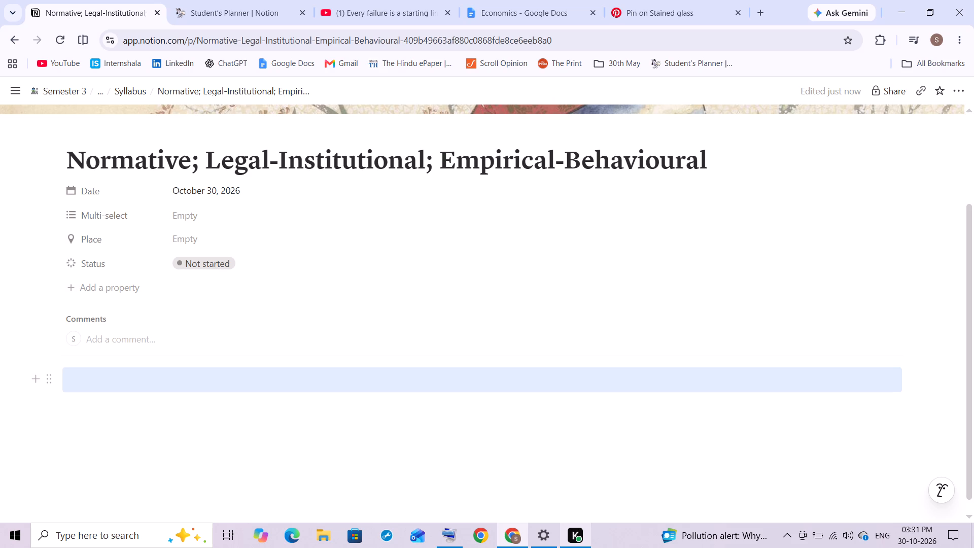
pyautogui.click(479, 391)
pyautogui.click(474, 376)
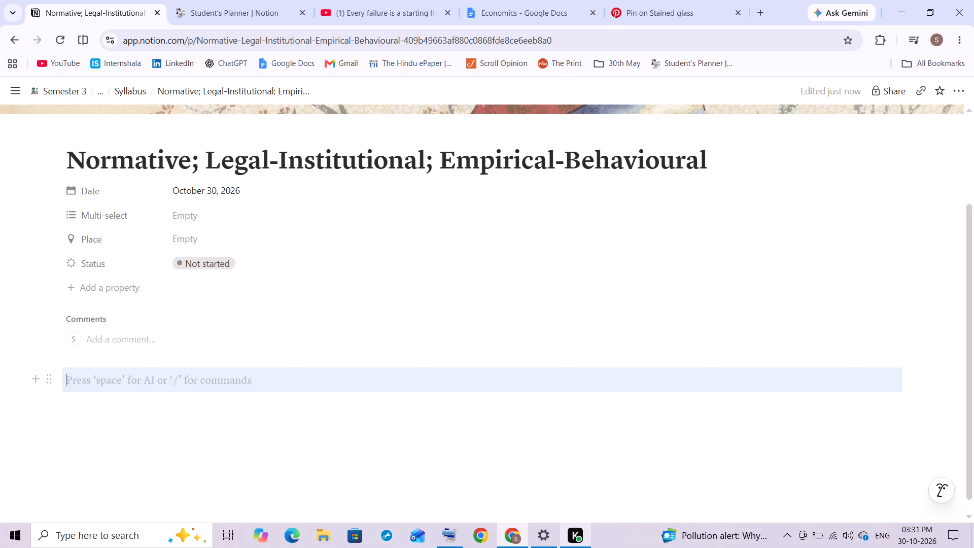
pyautogui.click(270, 0)
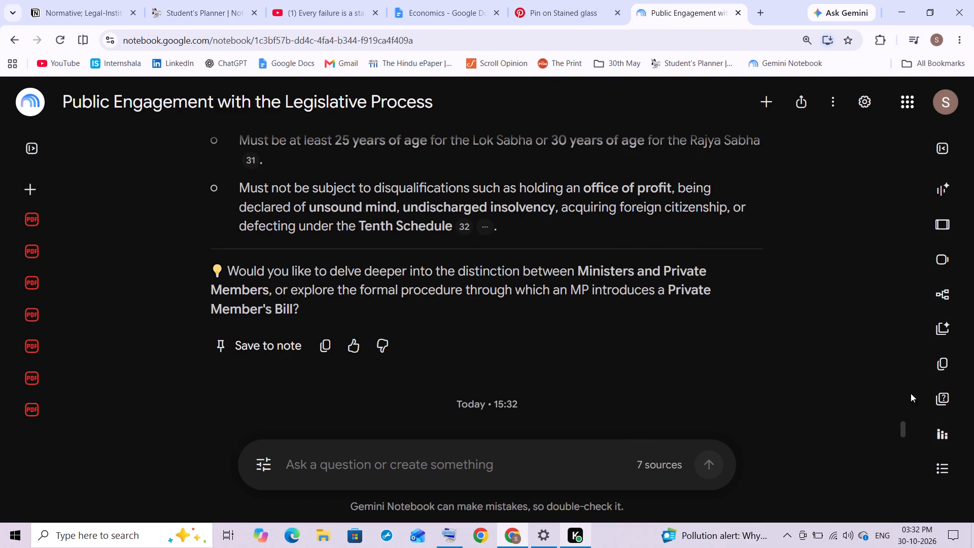
pyautogui.moveTo(911, 393); pyautogui.dragTo(900, 323)
pyautogui.click(900, 321)
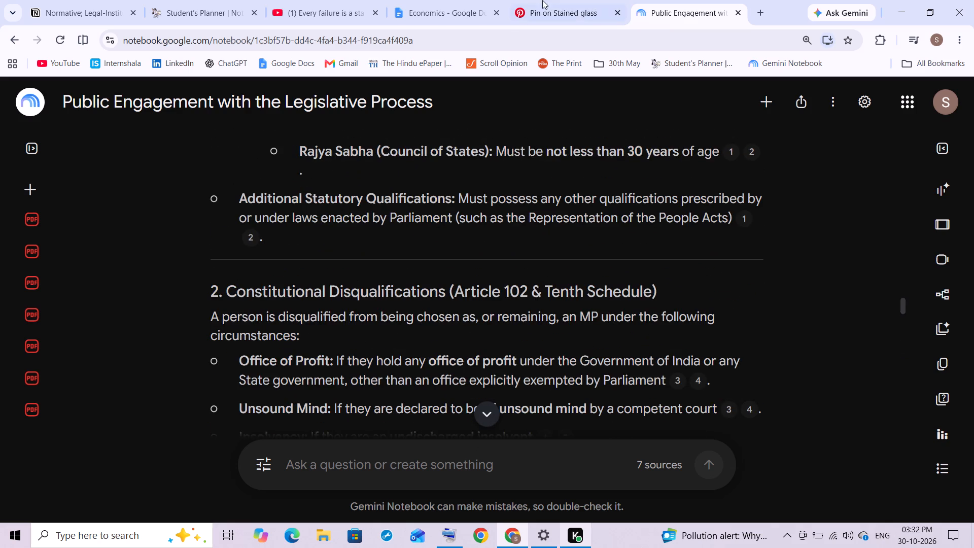
# From the Google Docs home page, rename the untitled document opened 29 Oct 2026 as "Economics - chapter 1".
pyautogui.click(489, 0)
pyautogui.click(24, 104)
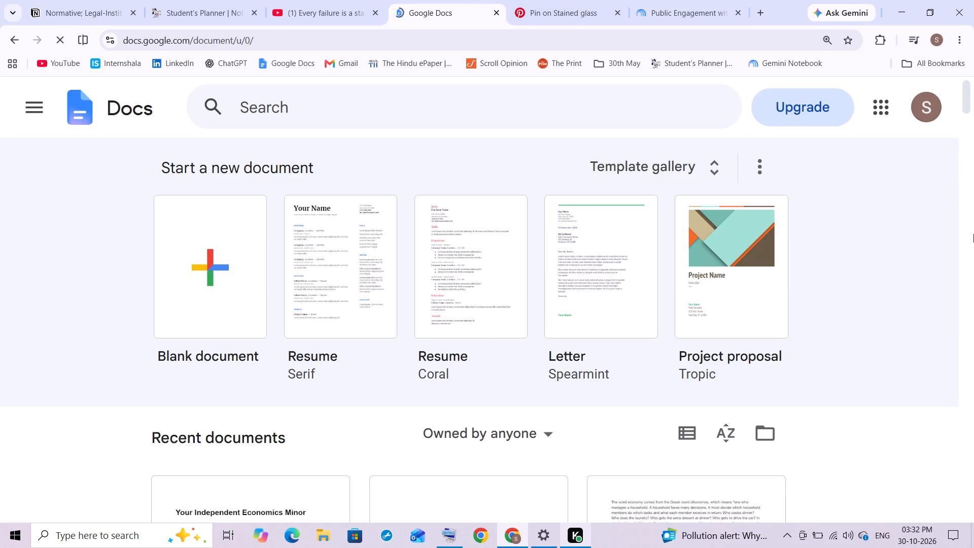
pyautogui.moveTo(967, 108); pyautogui.dragTo(973, 131)
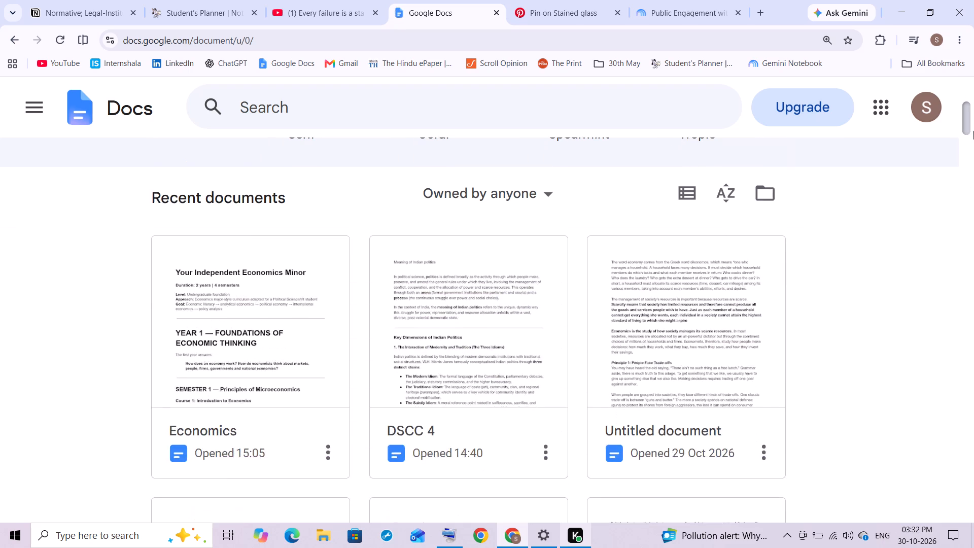
pyautogui.moveTo(973, 131); pyautogui.dragTo(973, 147)
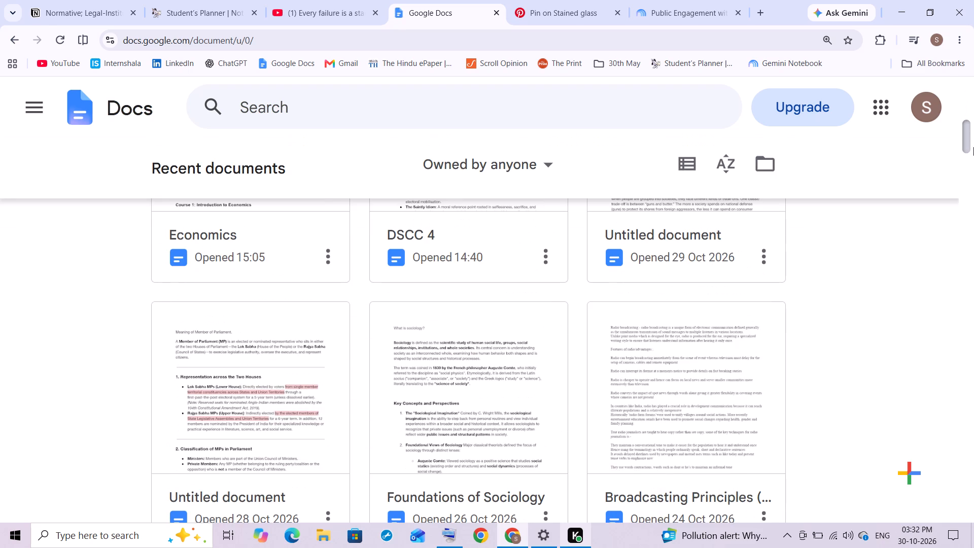
pyautogui.moveTo(973, 147); pyautogui.dragTo(973, 129)
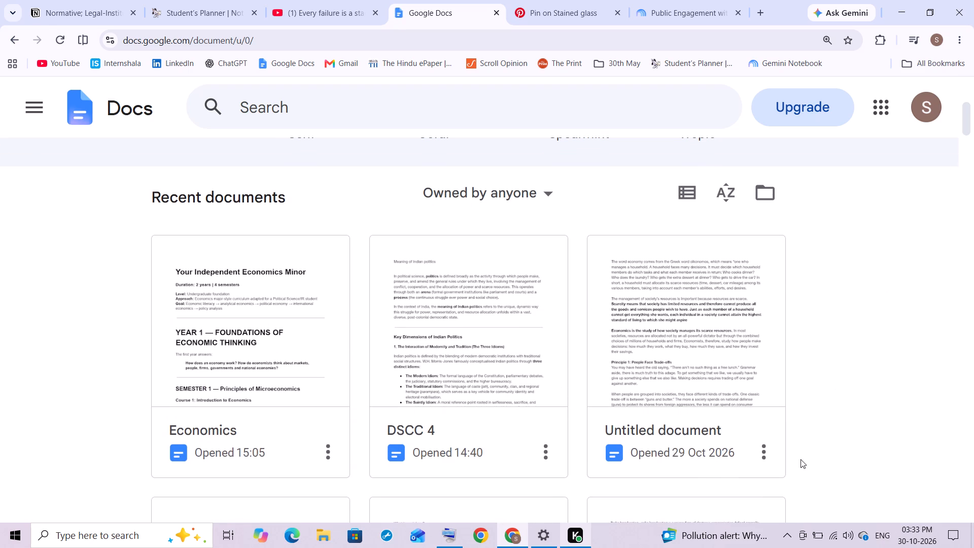
pyautogui.click(766, 457)
pyautogui.moveTo(770, 332); pyautogui.dragTo(783, 295)
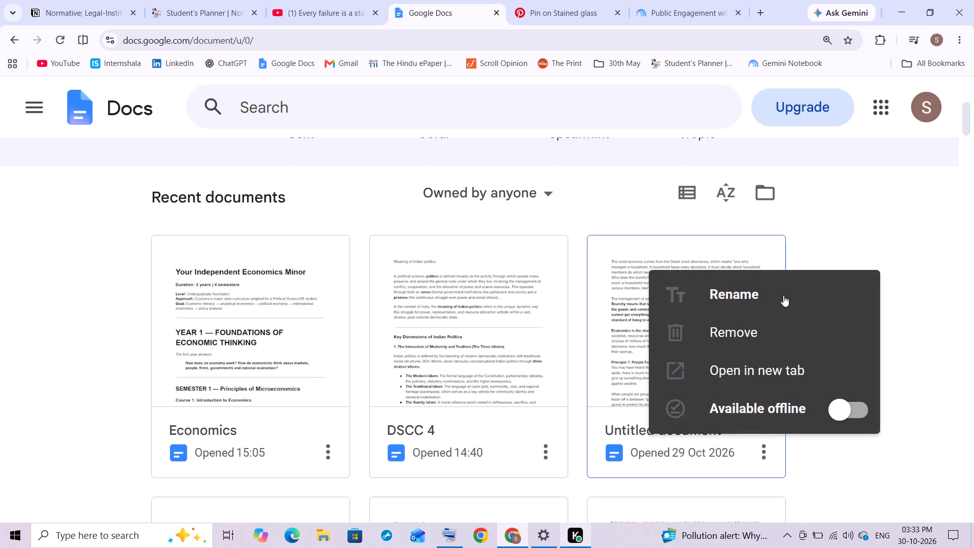
pyautogui.moveTo(783, 295); pyautogui.dragTo(784, 292)
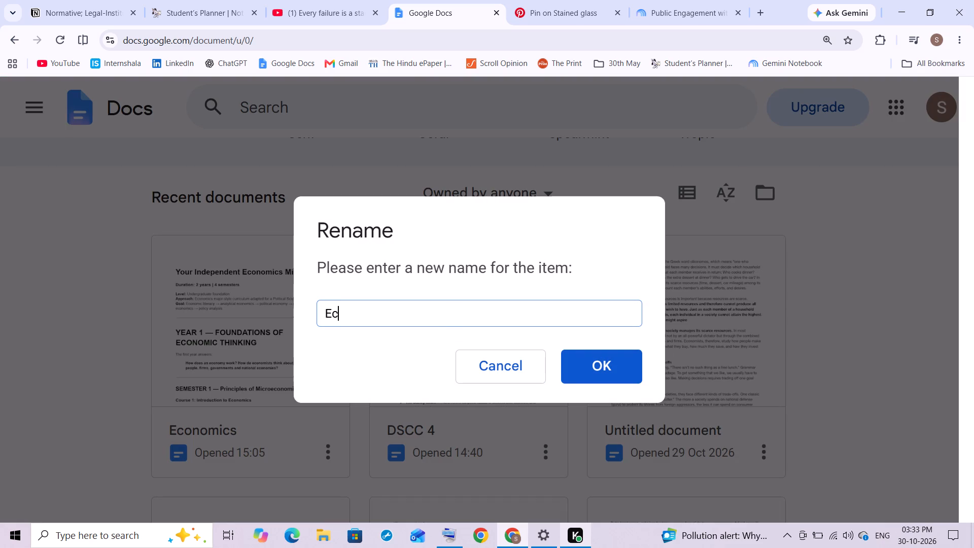
pyautogui.write('onomicas')
pyautogui.press('BackSpace')
pyautogui.press('s')
pyautogui.press('BackSpace')
pyautogui.press('BackSpace')
pyautogui.write('s - chap')
pyautogui.write('ter 1')
pyautogui.press('Return')
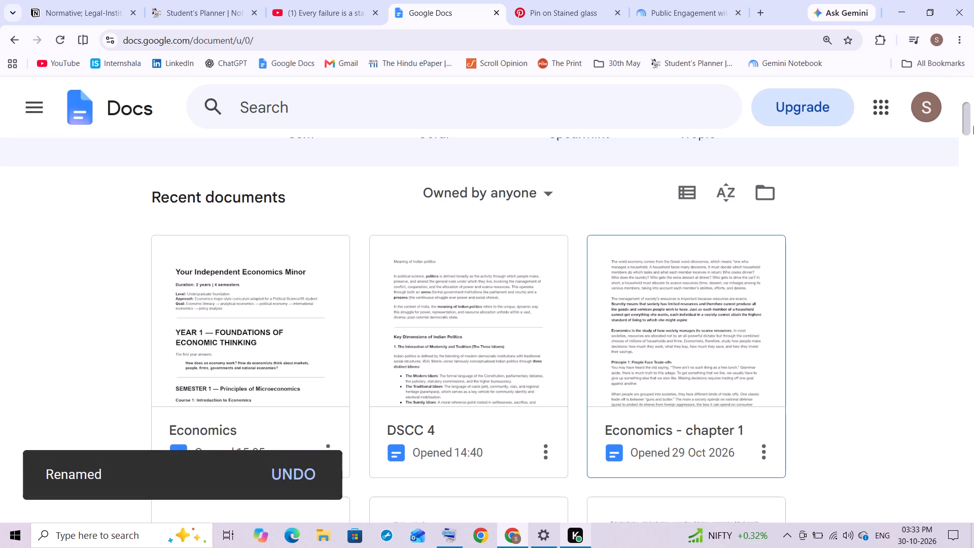
# Rename the untitled document about Members of Parliament, opened 28 Oct 2026, as "SEC 3".
pyautogui.moveTo(965, 118); pyautogui.dragTo(969, 145)
pyautogui.click(328, 432)
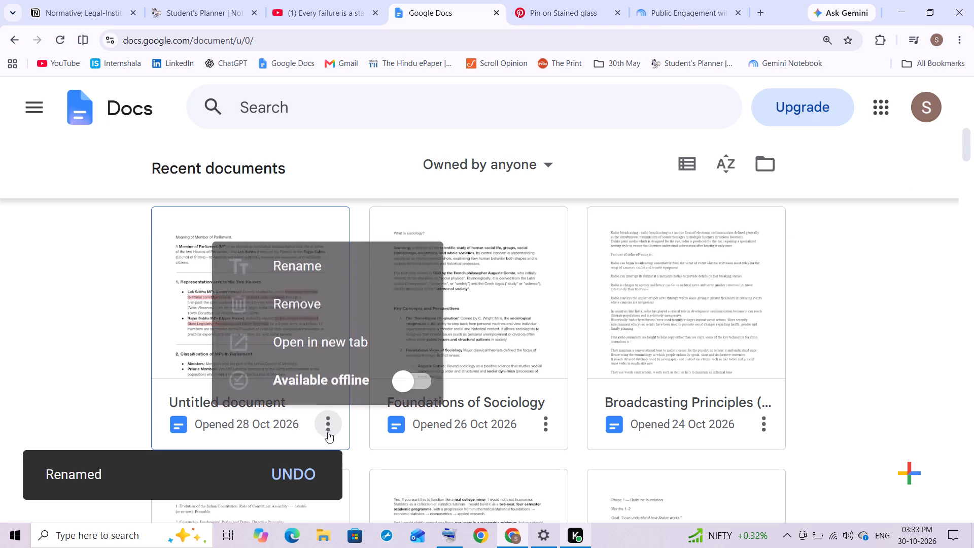
pyautogui.click(327, 282)
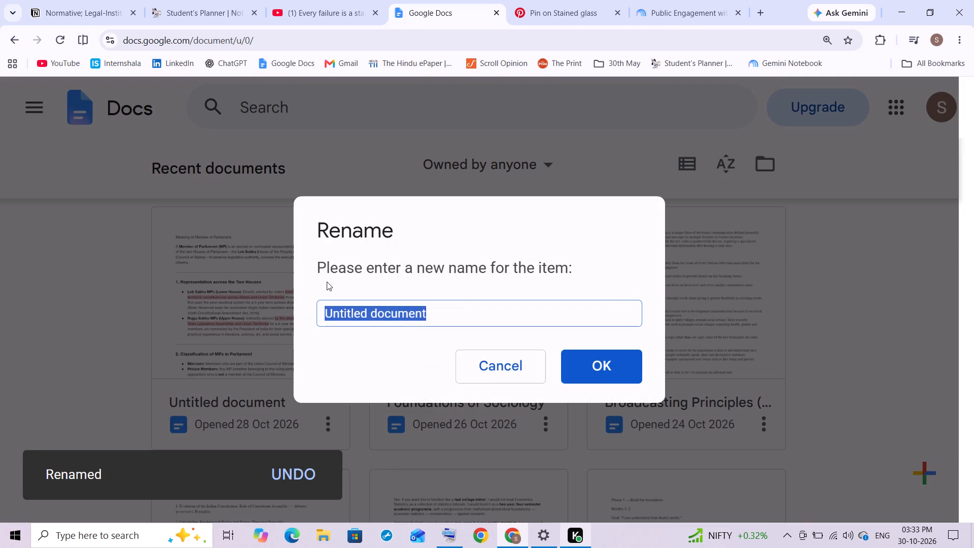
pyautogui.write('SEC 3')
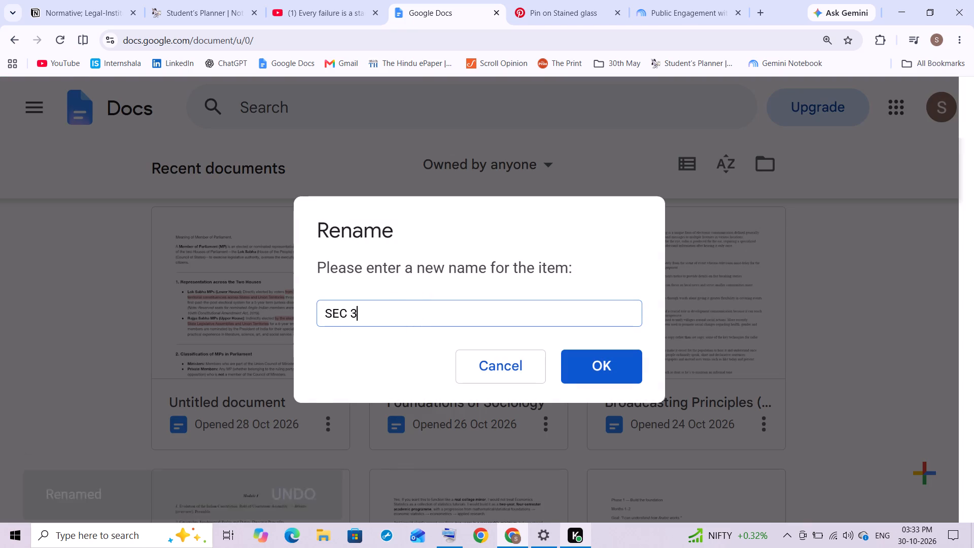
pyautogui.press('Return')
# Open the SEC 3 document and skim its opening sections on the meaning and representation of MPs.
pyautogui.click(321, 259)
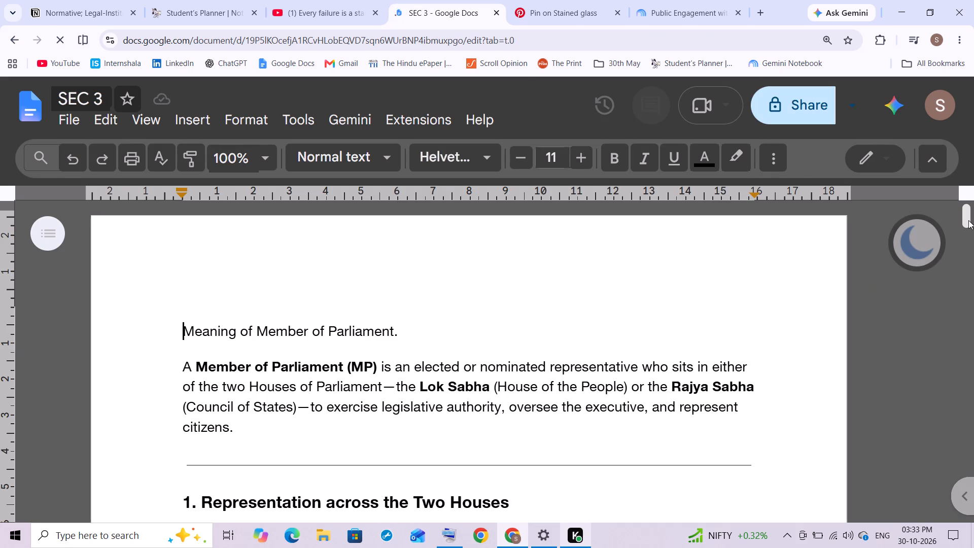
pyautogui.moveTo(968, 220); pyautogui.dragTo(972, 237)
pyautogui.click(973, 279)
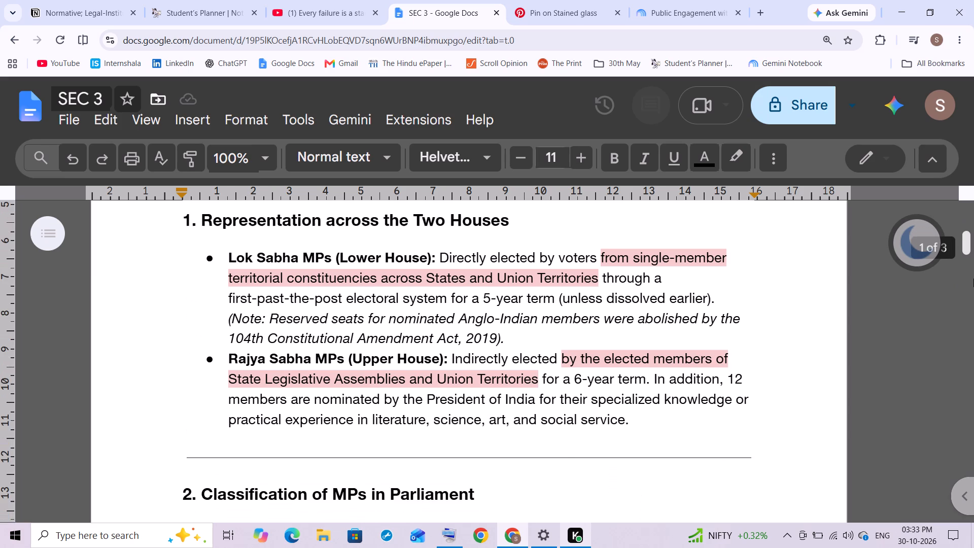
pyautogui.tripleClick(973, 279)
pyautogui.moveTo(971, 272); pyautogui.dragTo(973, 234)
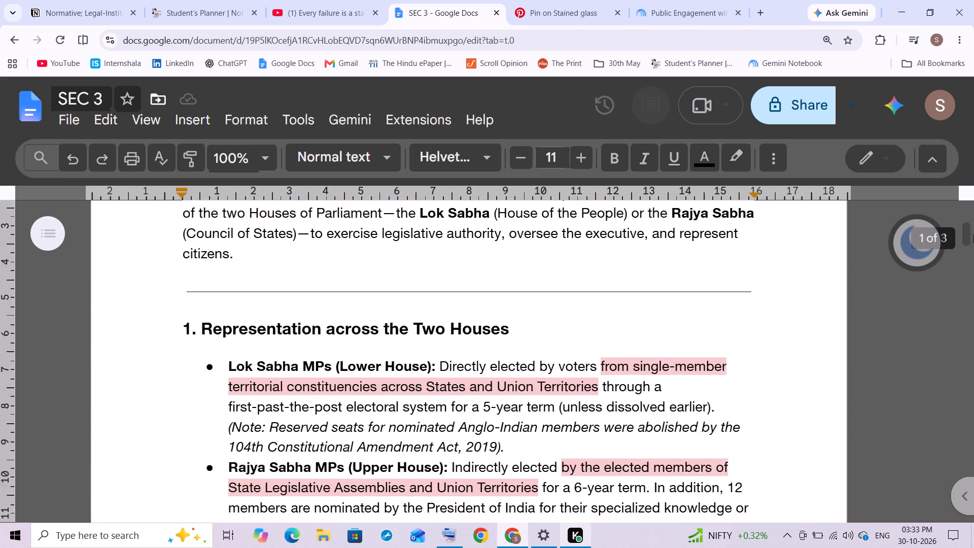
pyautogui.moveTo(973, 234); pyautogui.dragTo(973, 222)
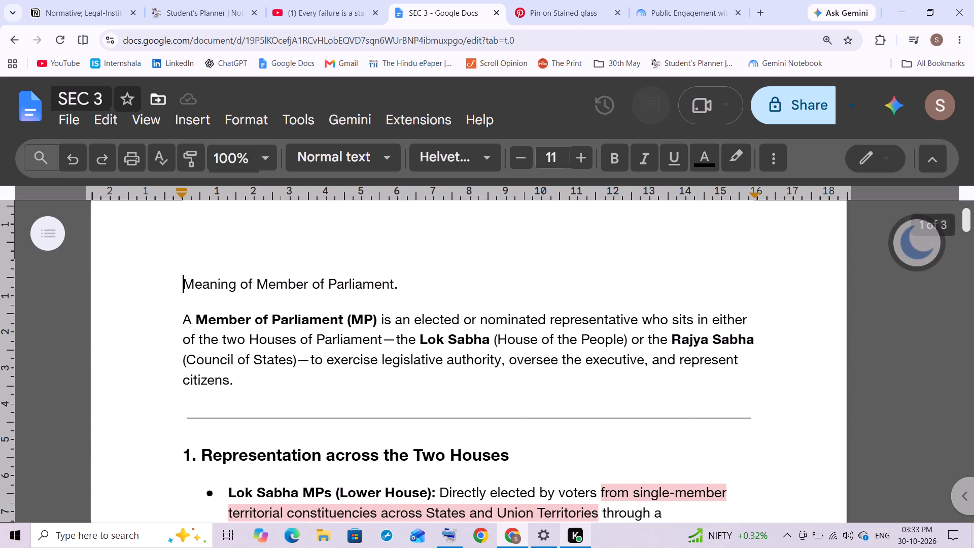
# Format the "Meaning of Member of Parliament." line in bold with the darkest magenta text colour.
pyautogui.moveTo(404, 287); pyautogui.dragTo(171, 284)
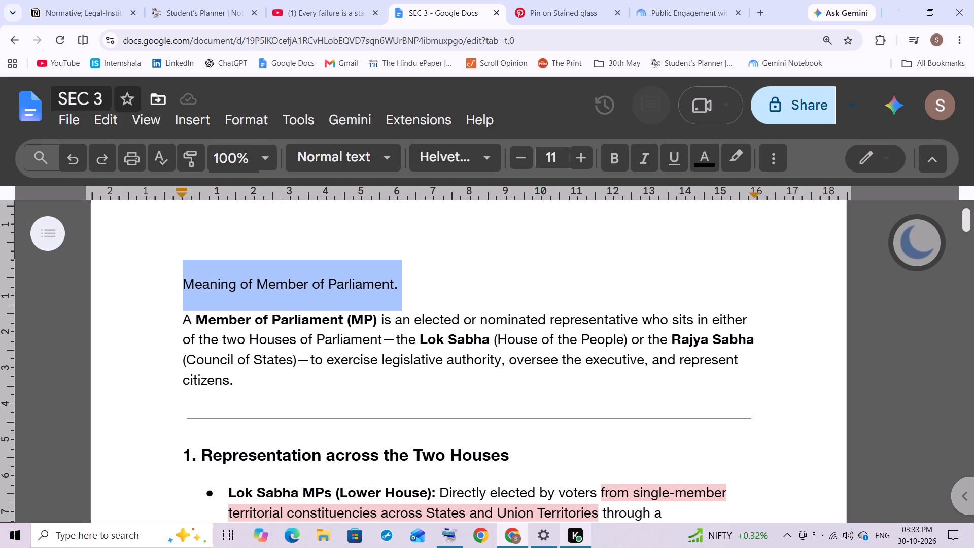
pyautogui.click(712, 154)
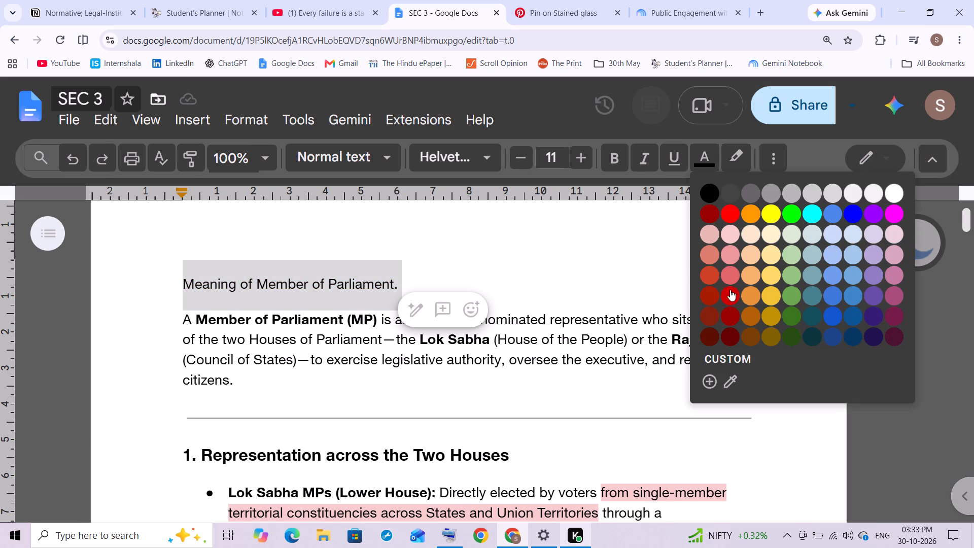
pyautogui.click(891, 340)
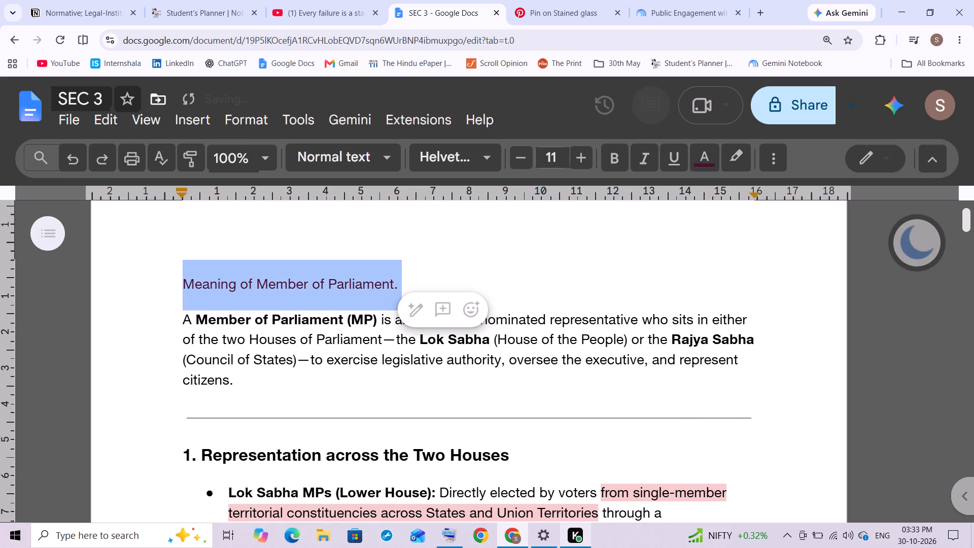
pyautogui.hotkey('ctrl', 'b')
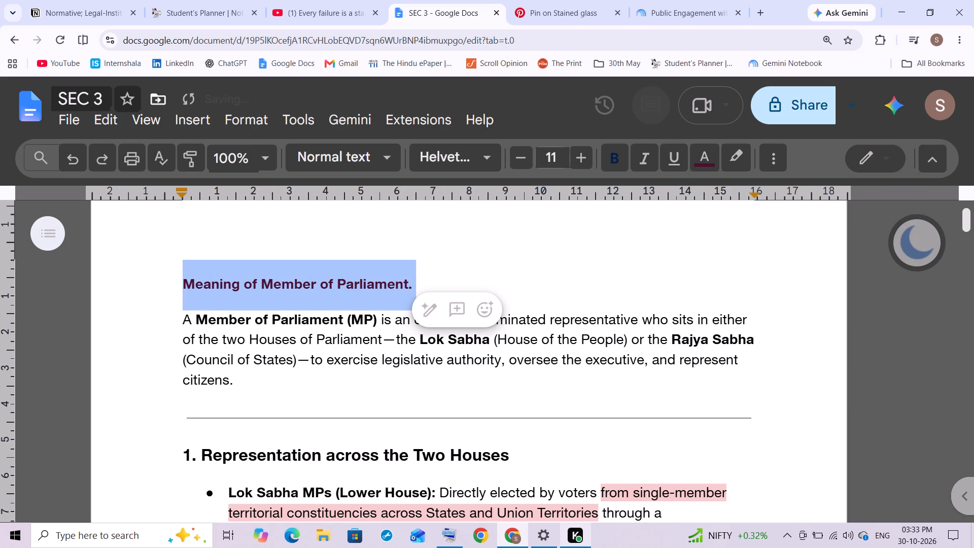
pyautogui.click(611, 413)
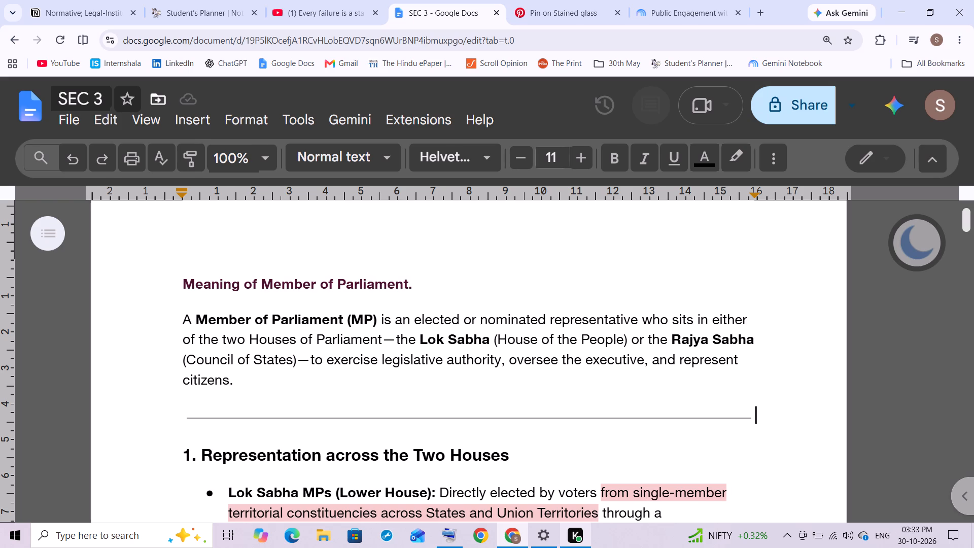
# Skim the SEC 3 document down to the key functions and duties of an MP, and return to its beginning.
pyautogui.click(967, 270)
pyautogui.click(967, 270)
pyautogui.click(966, 302)
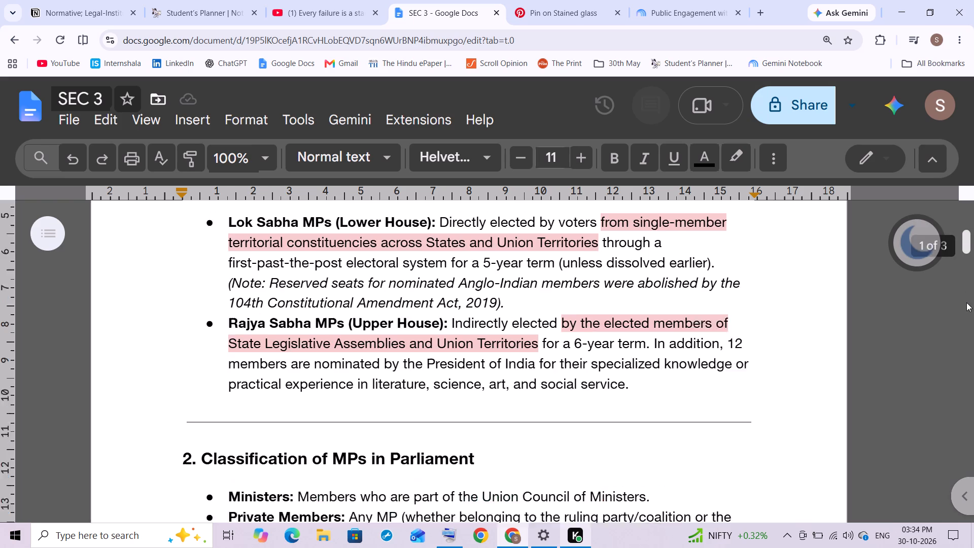
pyautogui.click(968, 292)
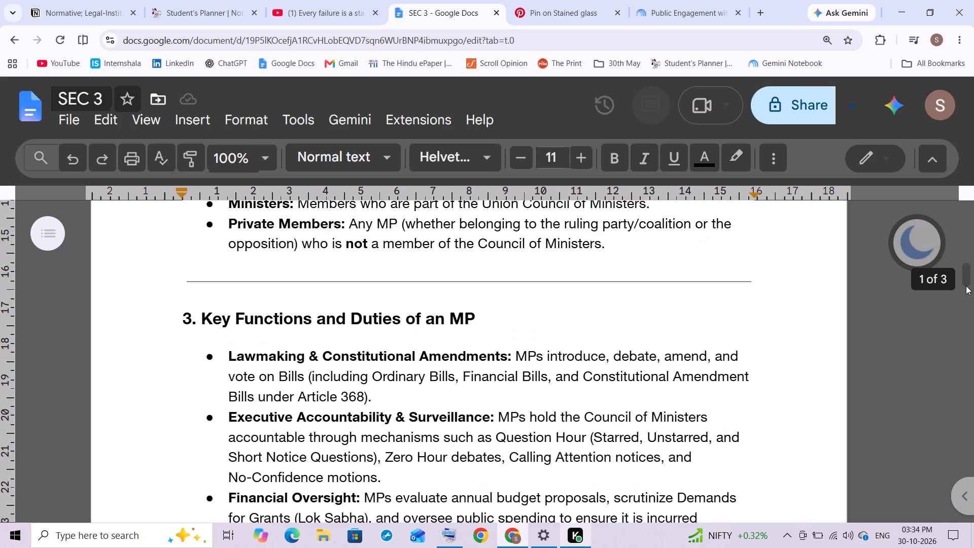
pyautogui.moveTo(965, 281); pyautogui.dragTo(964, 236)
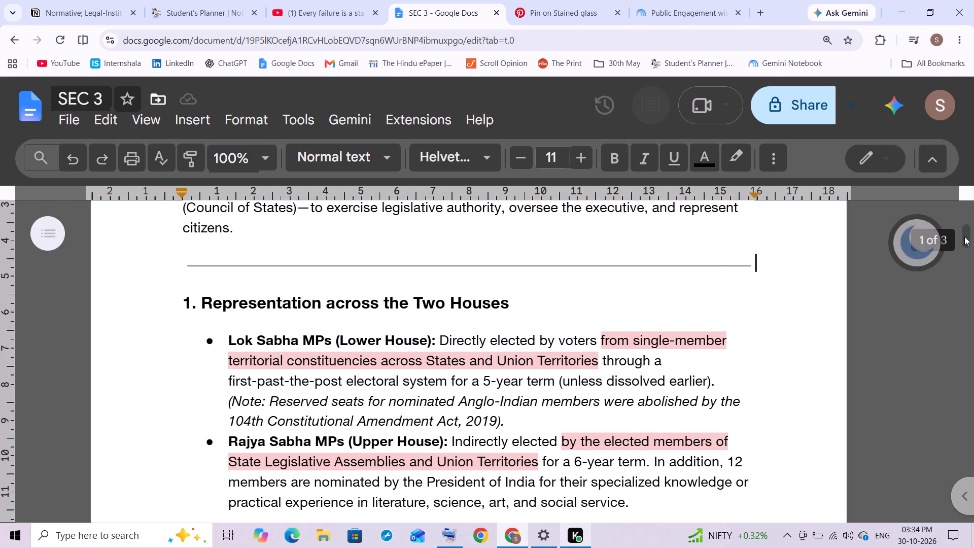
pyautogui.moveTo(964, 236); pyautogui.dragTo(964, 228)
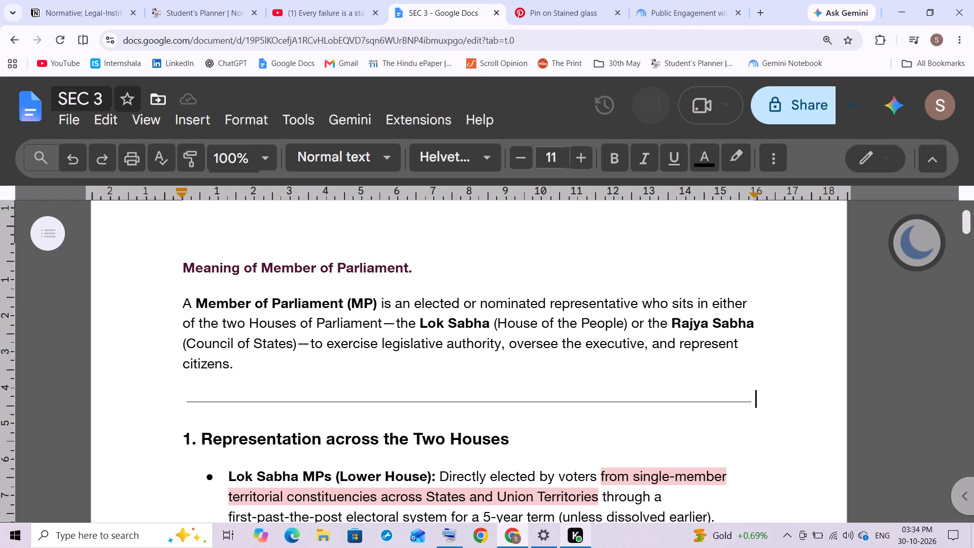
# Switch to Notion and add a new page named "SEC 3" to the Subjects gallery on the Semester 3 page.
pyautogui.click(50, 4)
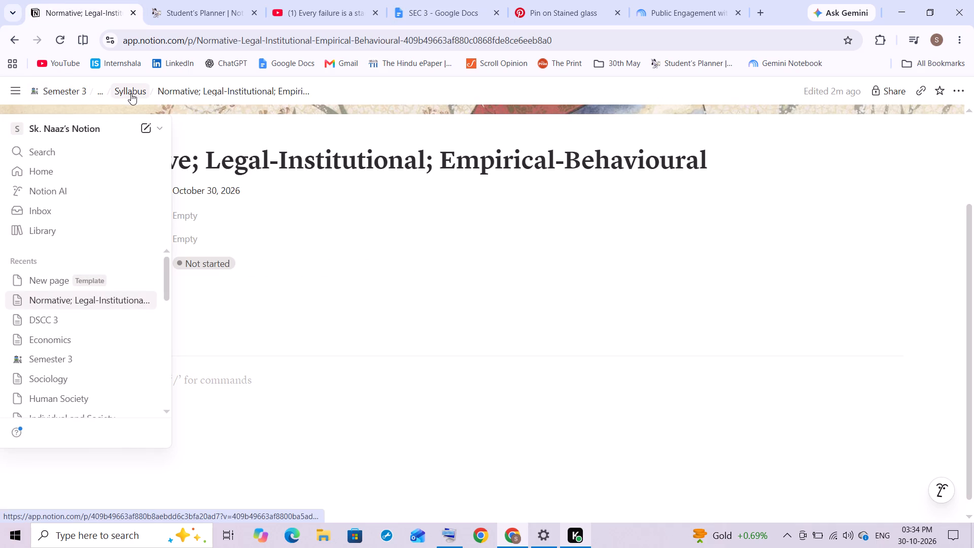
pyautogui.click(81, 89)
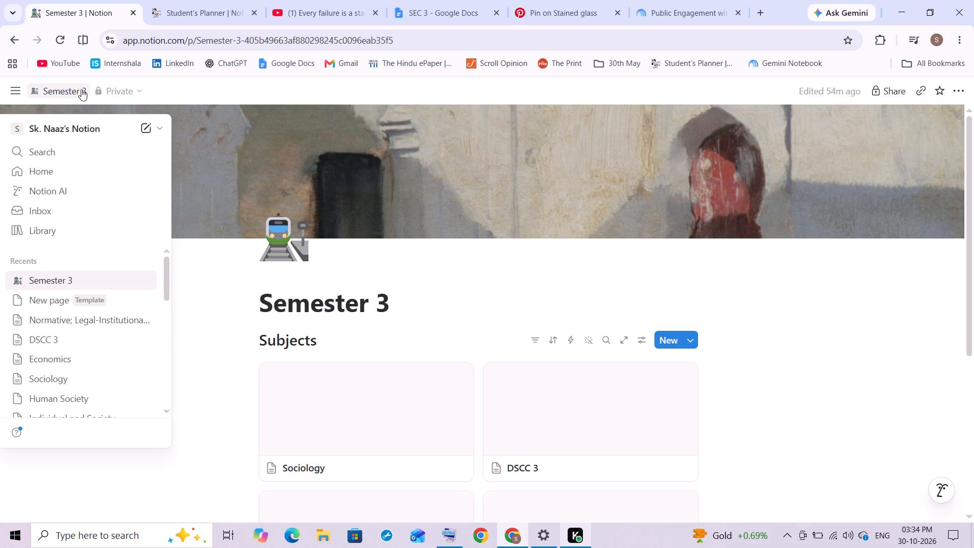
pyautogui.moveTo(973, 278); pyautogui.dragTo(973, 408)
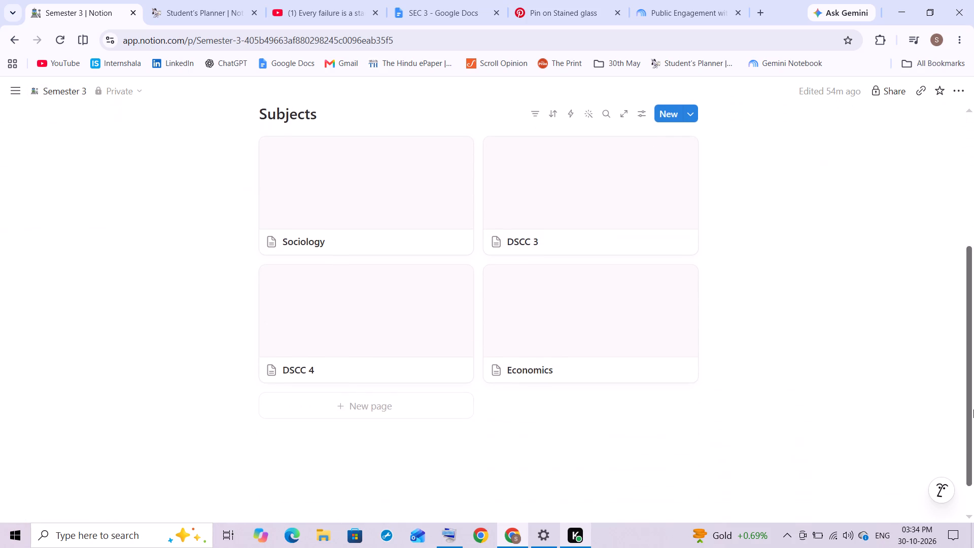
pyautogui.click(337, 409)
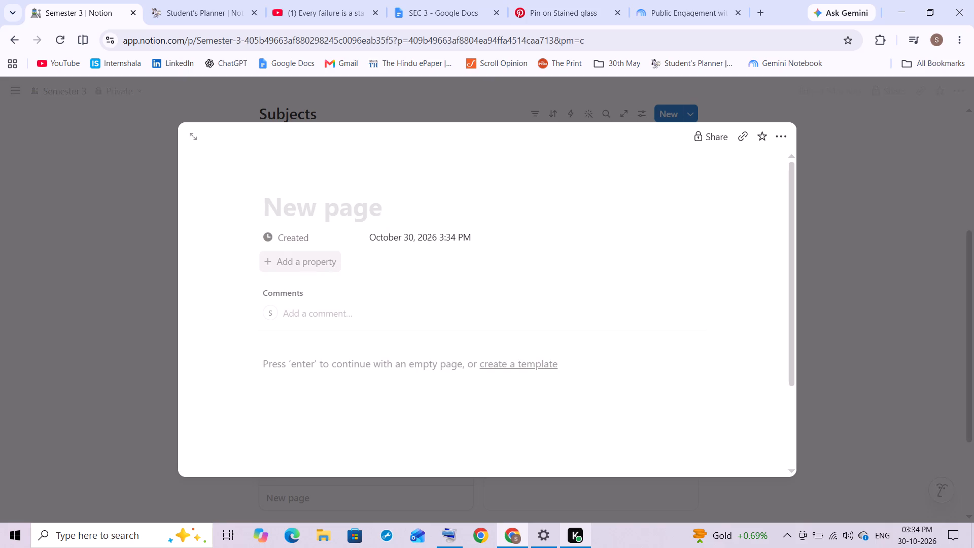
pyautogui.press('BackSpace')
pyautogui.press('BackSpace')
pyautogui.write('SEC 3')
pyautogui.press('Return')
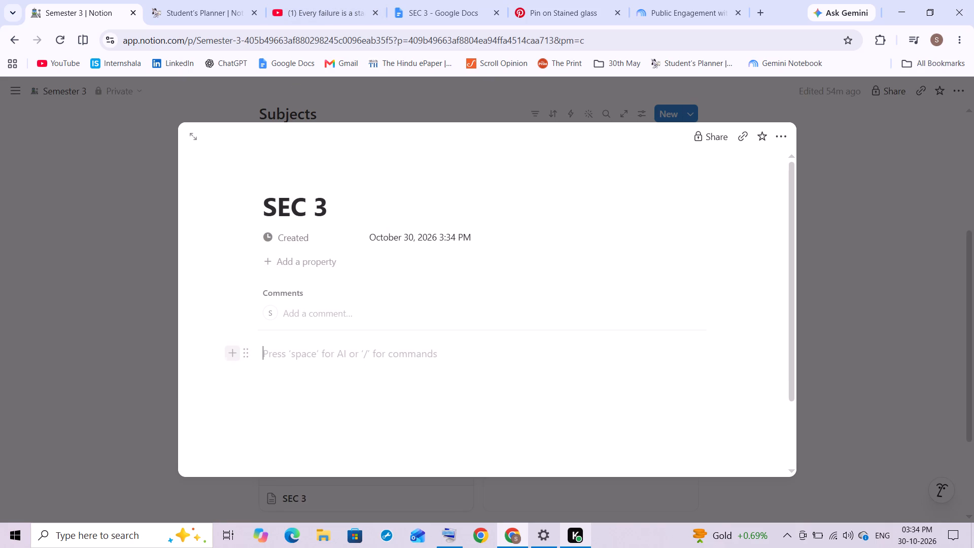
# Insert a new database view block in the body of the SEC 3 page.
pyautogui.click(245, 360)
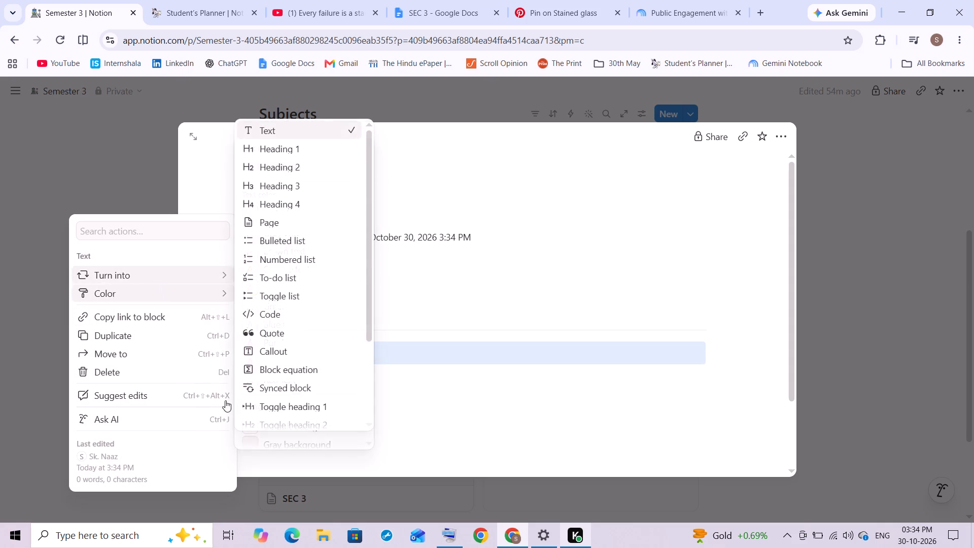
pyautogui.click(440, 461)
pyautogui.click(237, 358)
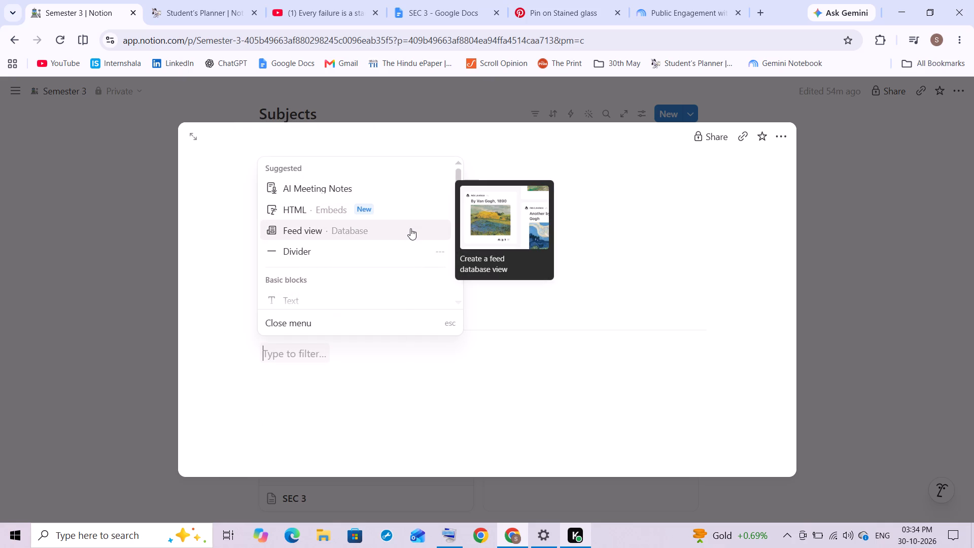
pyautogui.moveTo(460, 182); pyautogui.dragTo(460, 227)
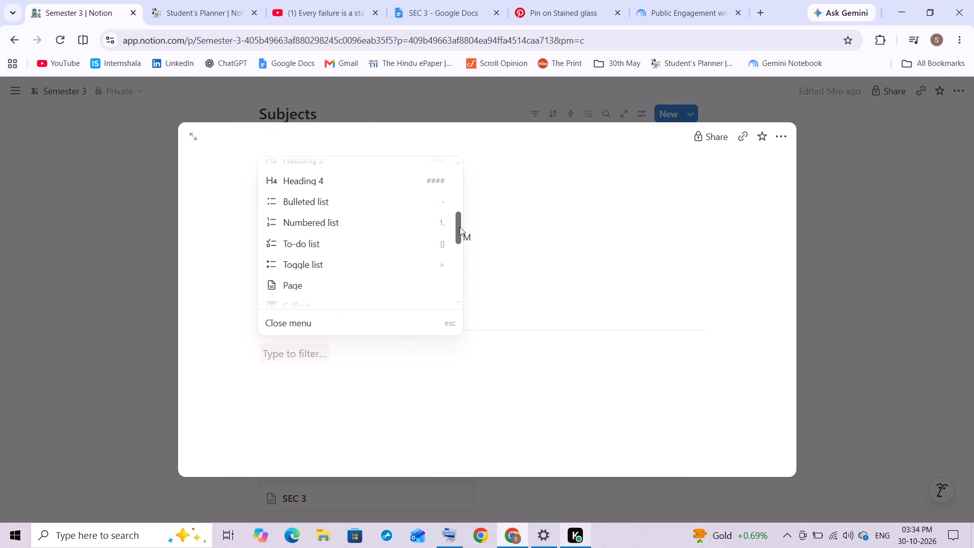
pyautogui.moveTo(460, 227); pyautogui.dragTo(449, 292)
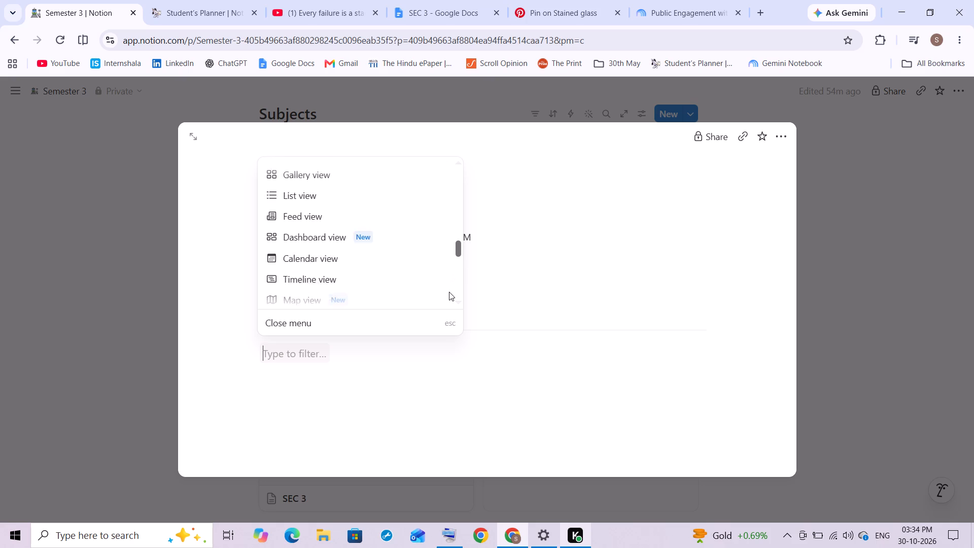
pyautogui.moveTo(449, 292); pyautogui.dragTo(448, 279)
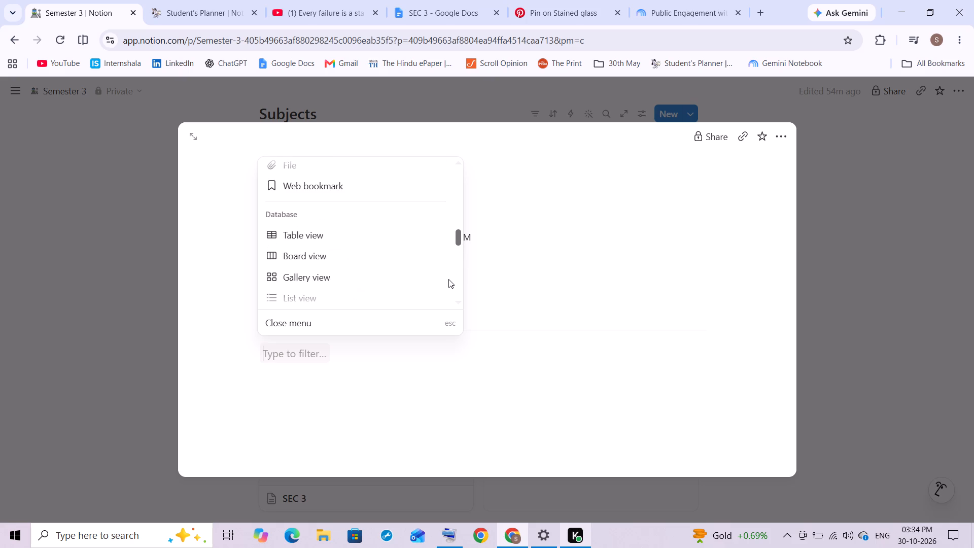
pyautogui.moveTo(448, 279); pyautogui.dragTo(442, 305)
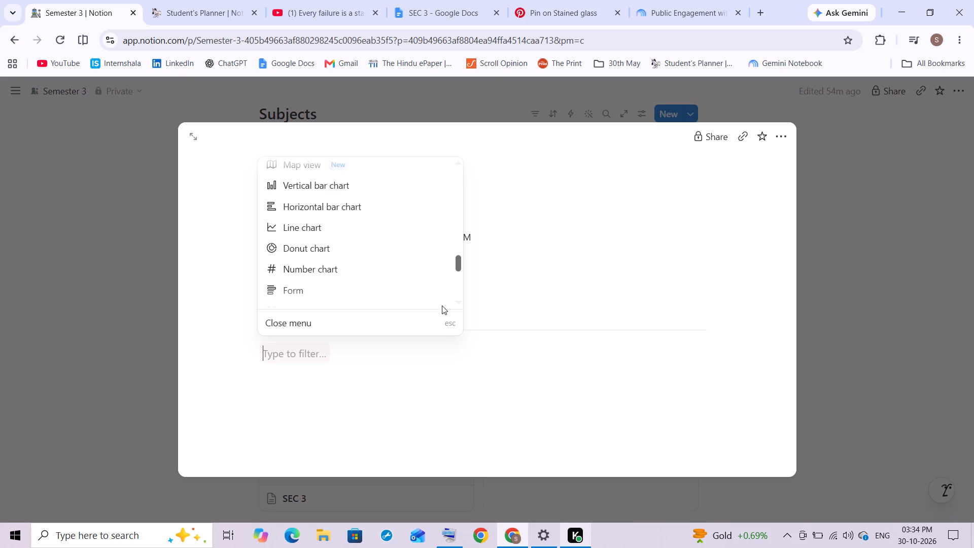
pyautogui.moveTo(442, 305); pyautogui.dragTo(439, 316)
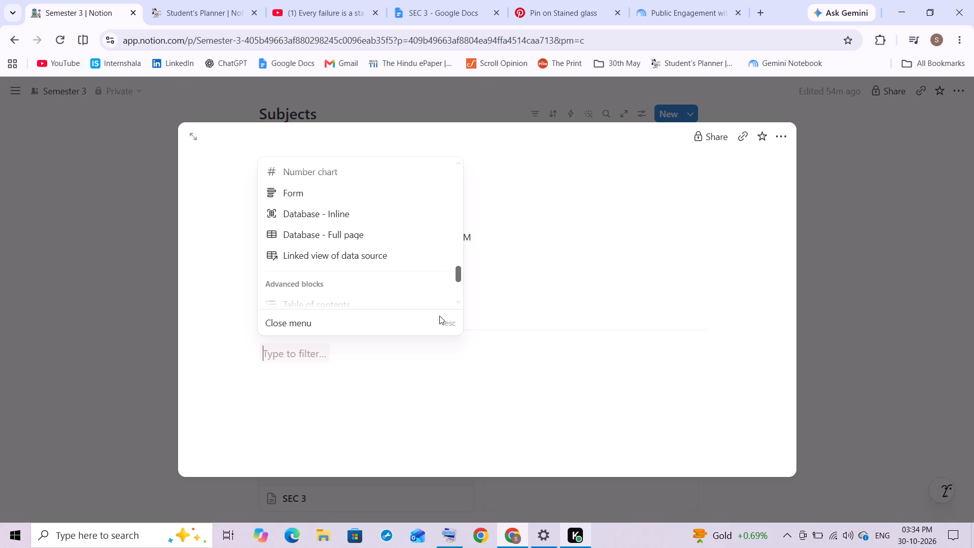
pyautogui.moveTo(439, 316); pyautogui.dragTo(449, 303)
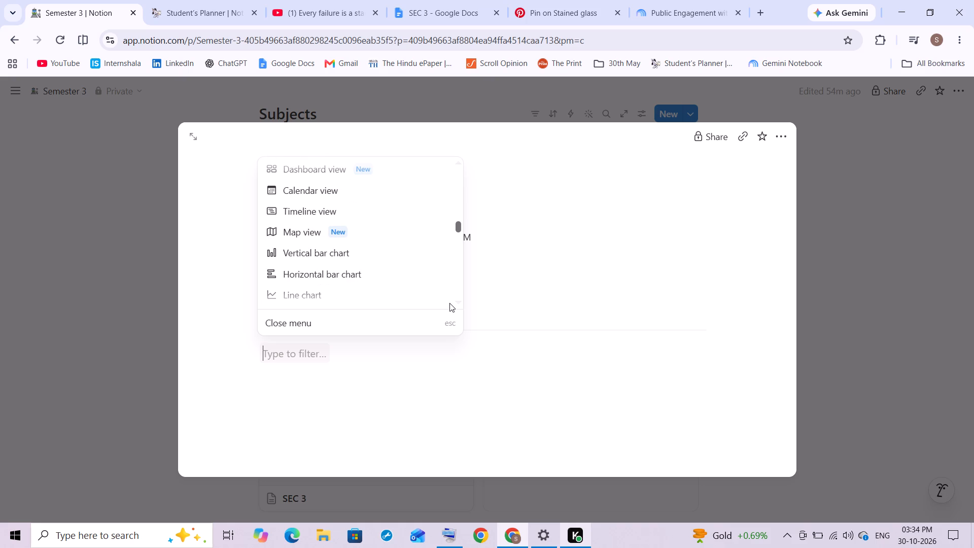
pyautogui.moveTo(449, 303); pyautogui.dragTo(451, 301)
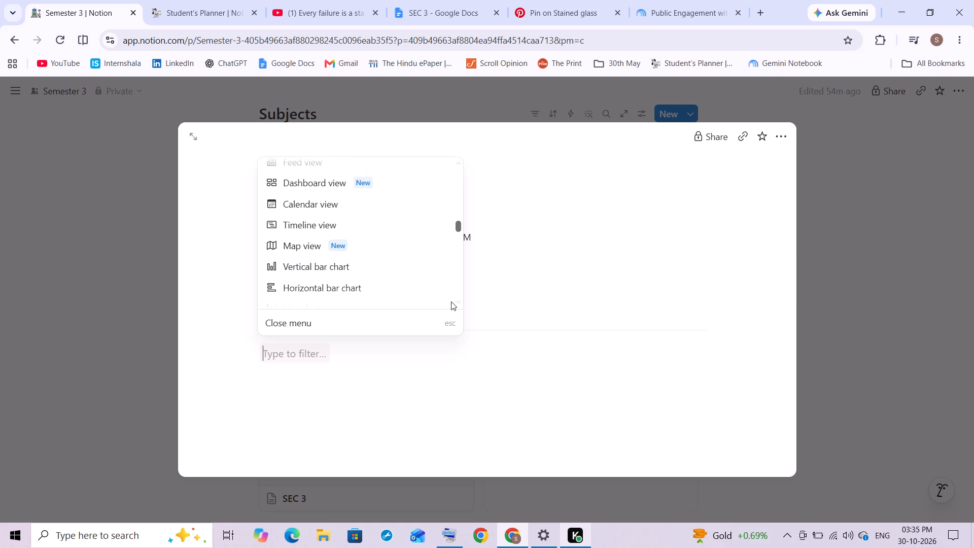
pyautogui.moveTo(451, 301); pyautogui.dragTo(456, 299)
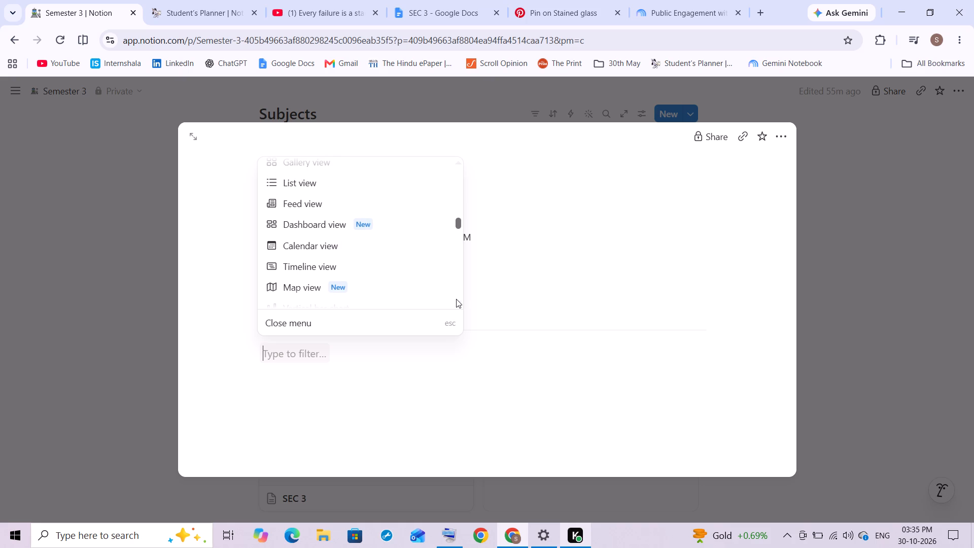
pyautogui.moveTo(456, 299); pyautogui.dragTo(460, 297)
pyautogui.click(391, 228)
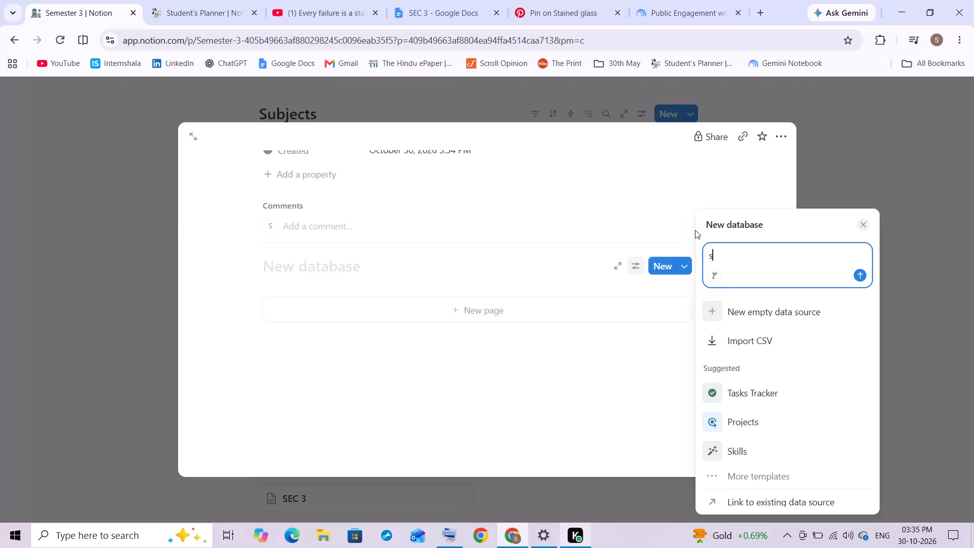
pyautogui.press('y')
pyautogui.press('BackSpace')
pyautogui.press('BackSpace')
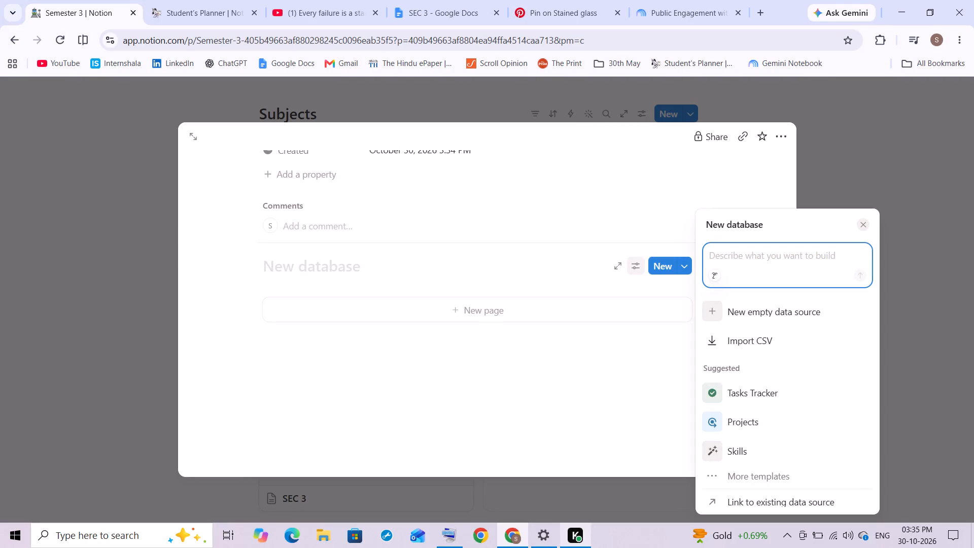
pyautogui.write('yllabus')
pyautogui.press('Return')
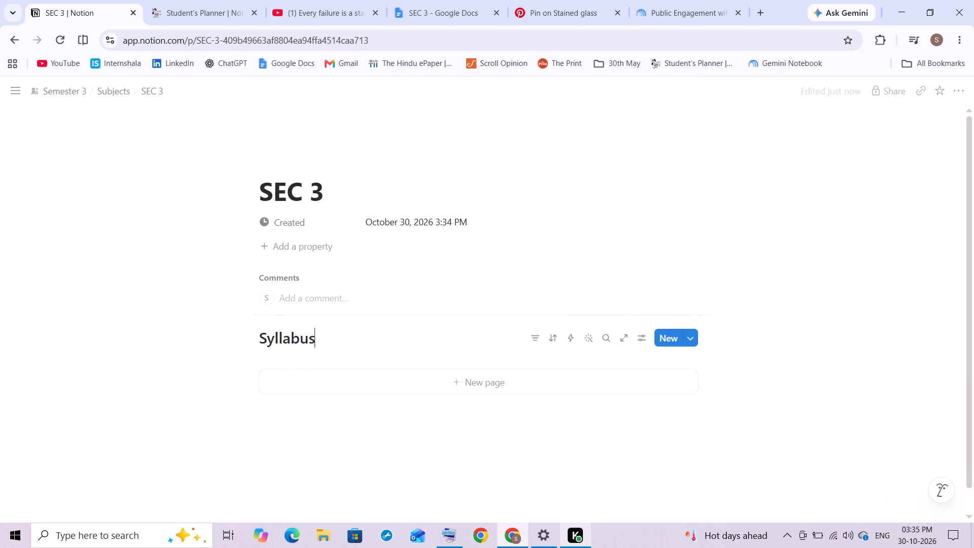
pyautogui.click(459, 389)
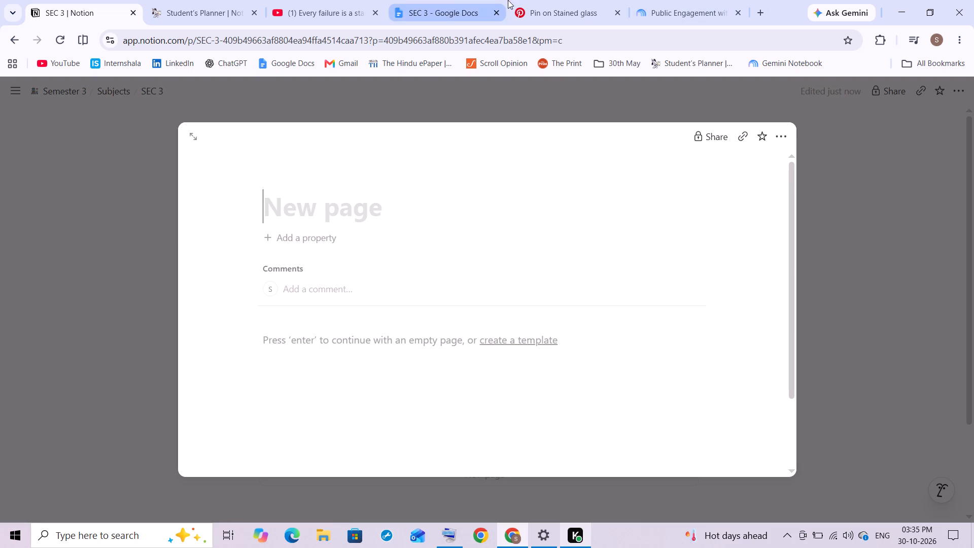
# In a new browser tab, search the browsing history for "pol" and open the syllabus file 7-pol-sc-CSR-08-26.pdf dated 30 Oct 2026.
pyautogui.click(754, 0)
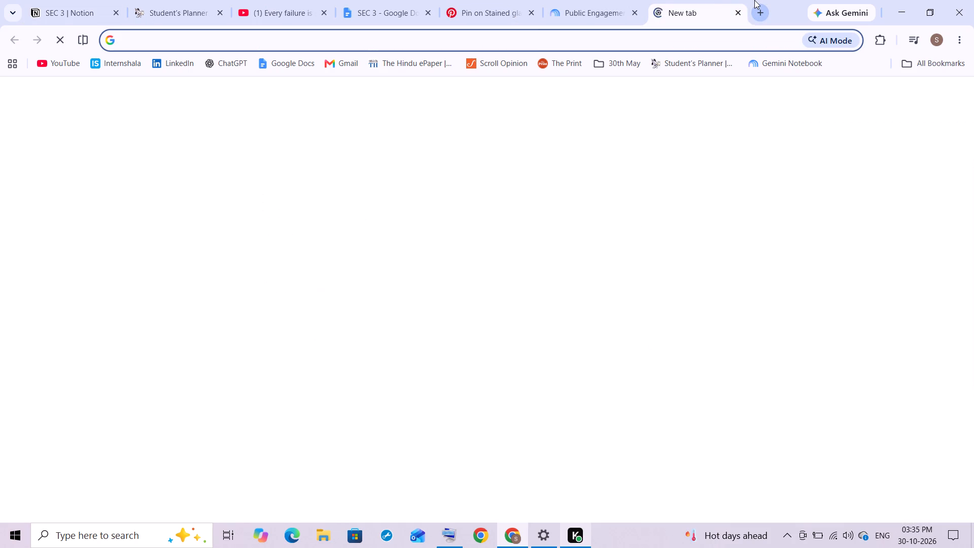
pyautogui.hotkey('ctrl', 'h')
pyautogui.write('pol')
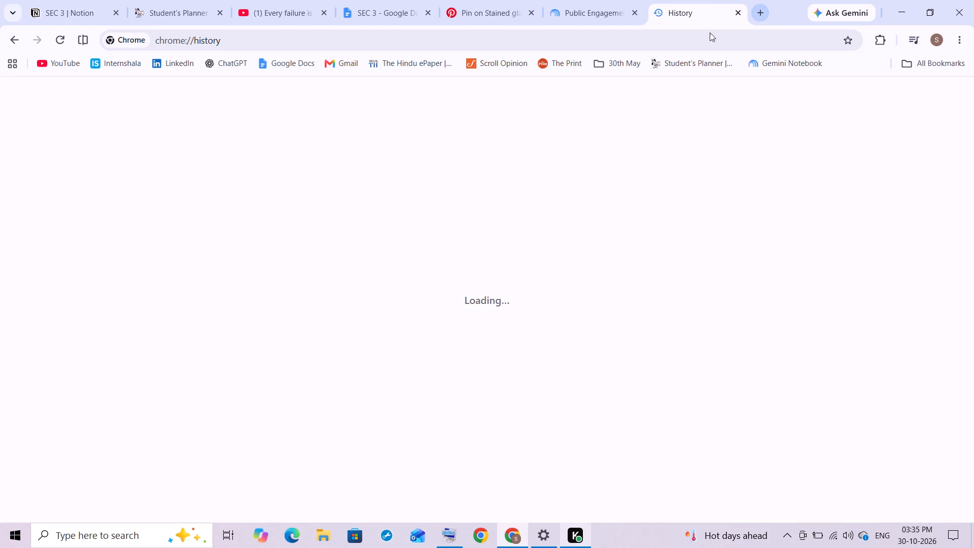
pyautogui.write('pol')
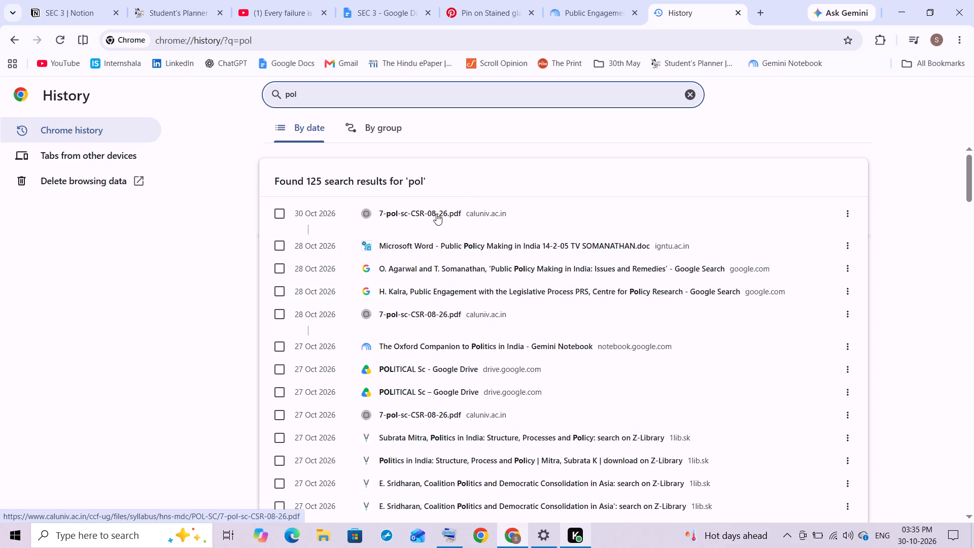
pyautogui.click(436, 214)
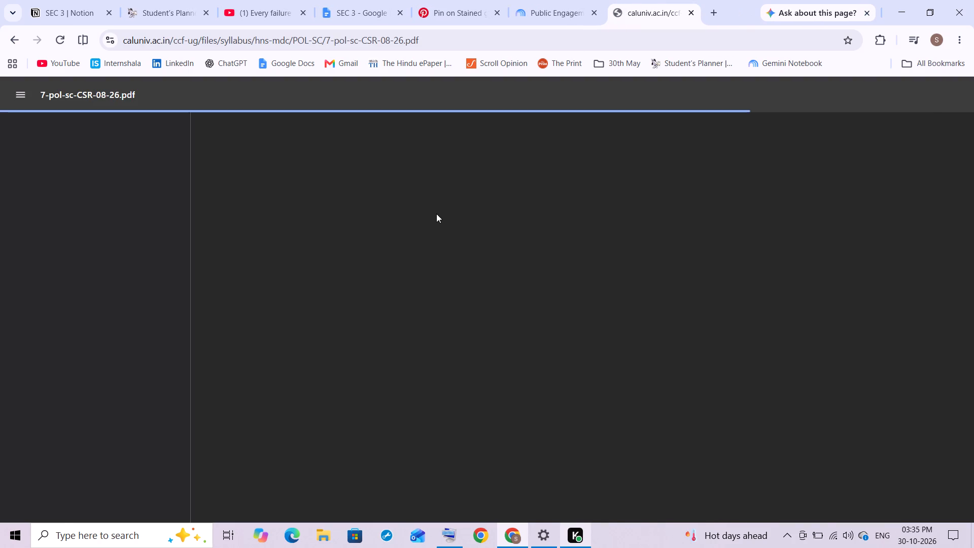
# Find SEC-3 in the Semester 3 paper list of the syllabus PDF and go to page 50.
pyautogui.click(71, 313)
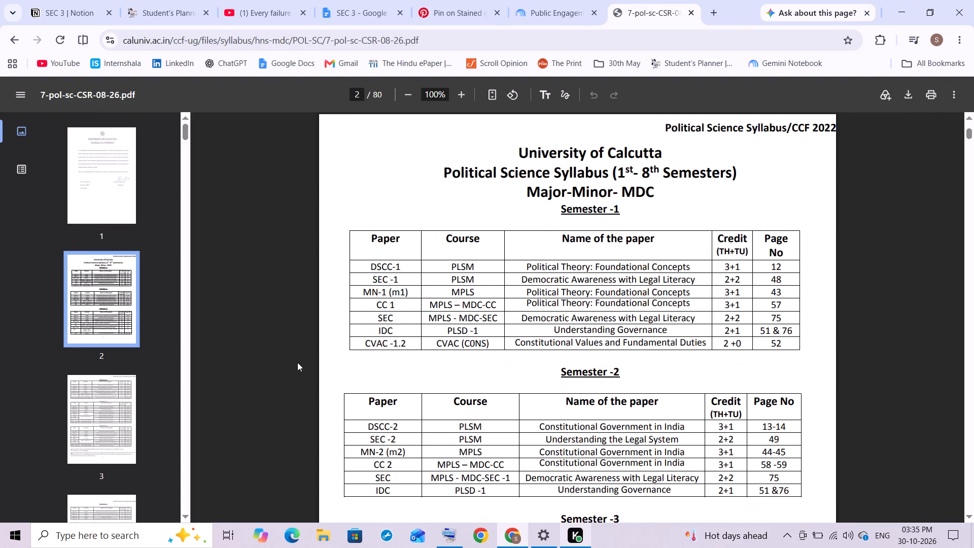
pyautogui.click(971, 520)
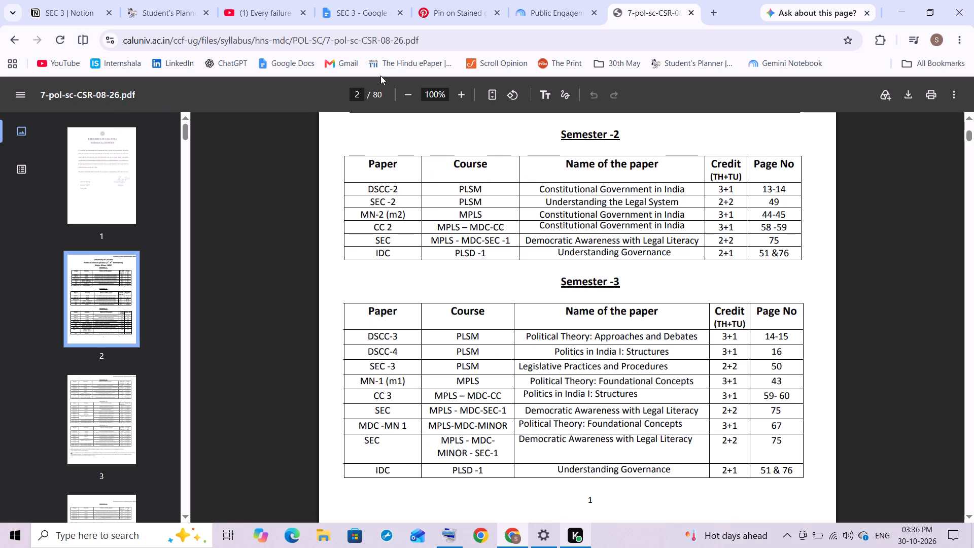
pyautogui.click(358, 93)
pyautogui.write('50')
pyautogui.press('Return')
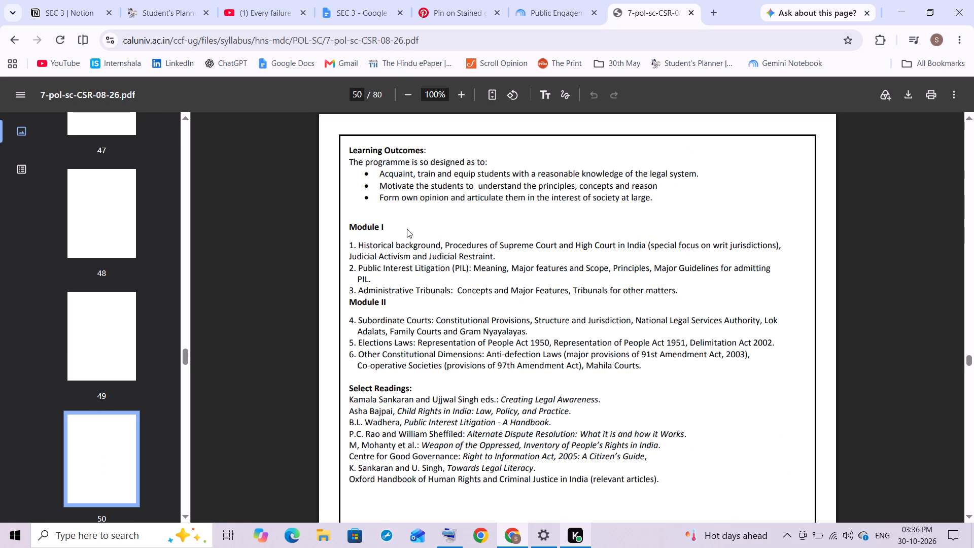
# Copy the SEC-3 course name from the PDF and extend the Notion page title to "SEC 3 : Legislative Practices and Procedures".
pyautogui.click(407, 233)
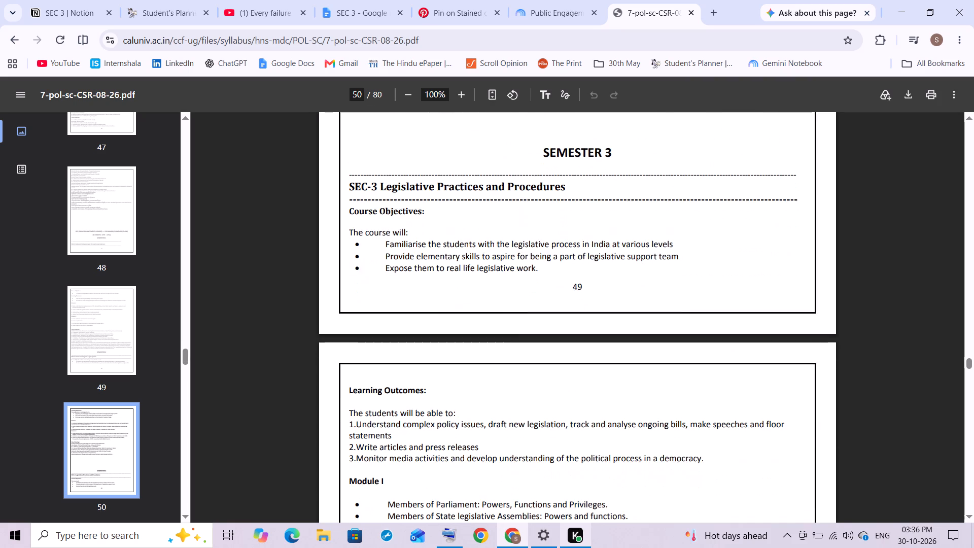
pyautogui.moveTo(573, 187); pyautogui.dragTo(382, 182)
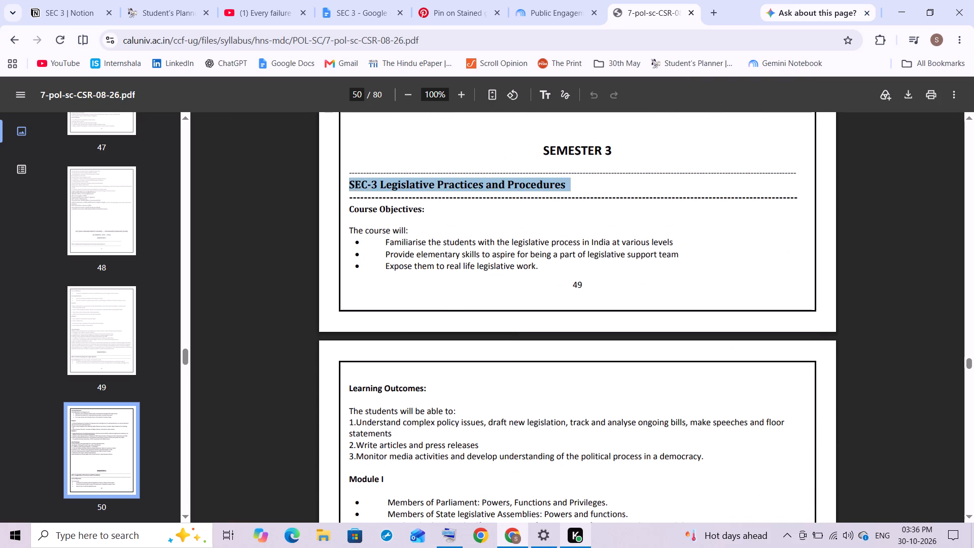
pyautogui.moveTo(382, 182); pyautogui.dragTo(381, 184)
pyautogui.hotkey('ctrl', 'c')
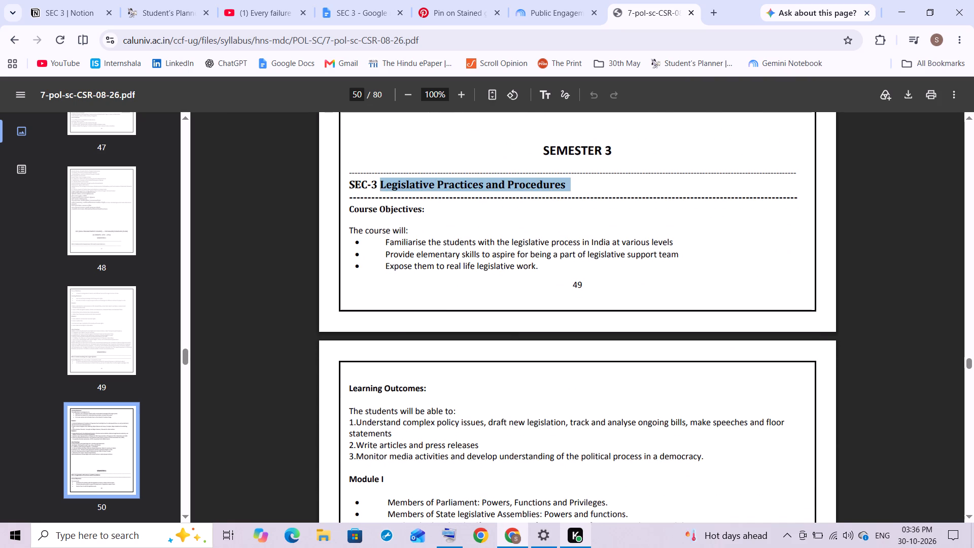
pyautogui.click(27, 0)
pyautogui.click(101, 161)
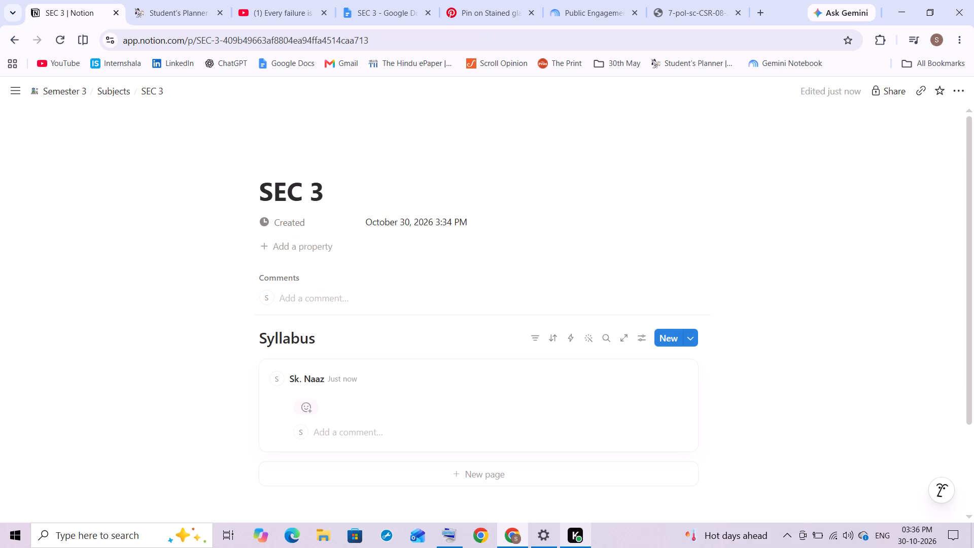
pyautogui.click(347, 197)
pyautogui.press('space')
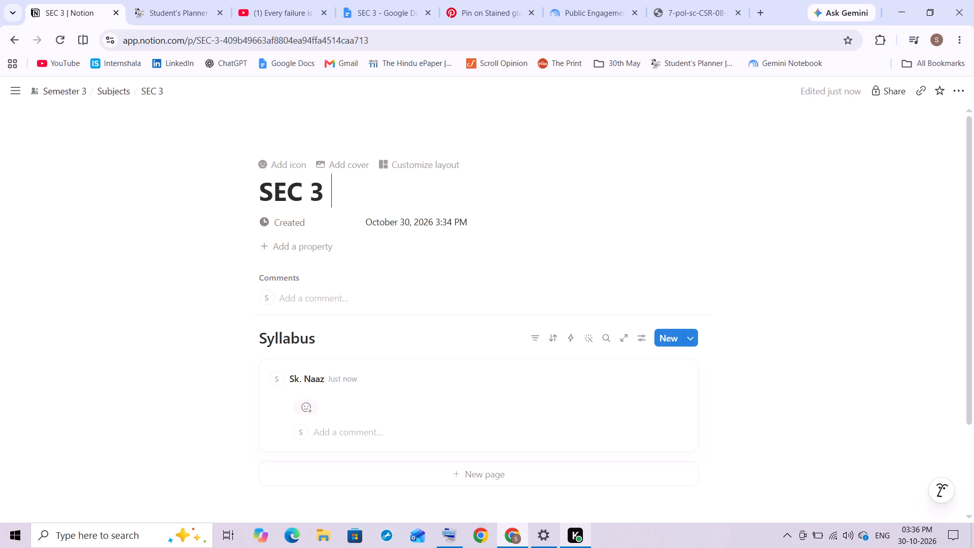
pyautogui.write(':')
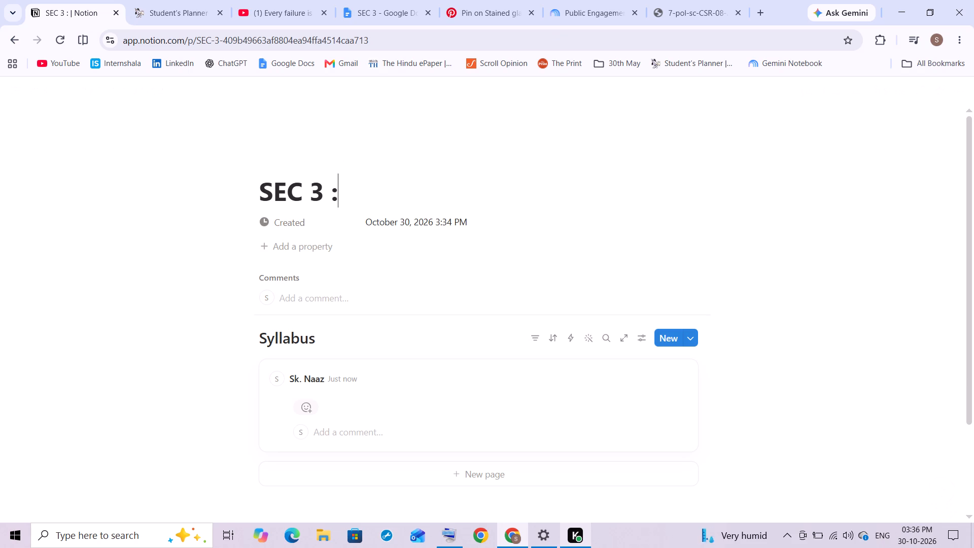
pyautogui.press('space')
pyautogui.hotkey('ctrl', 'v')
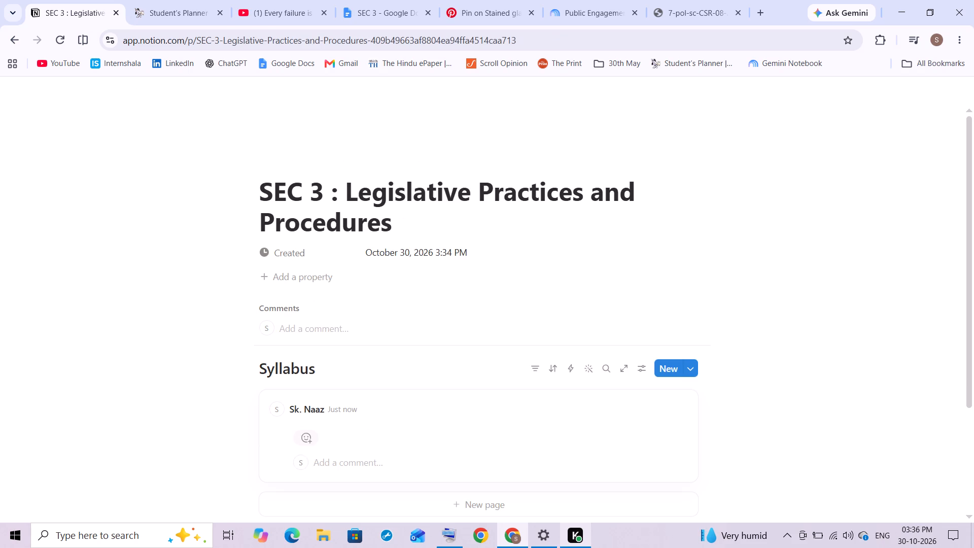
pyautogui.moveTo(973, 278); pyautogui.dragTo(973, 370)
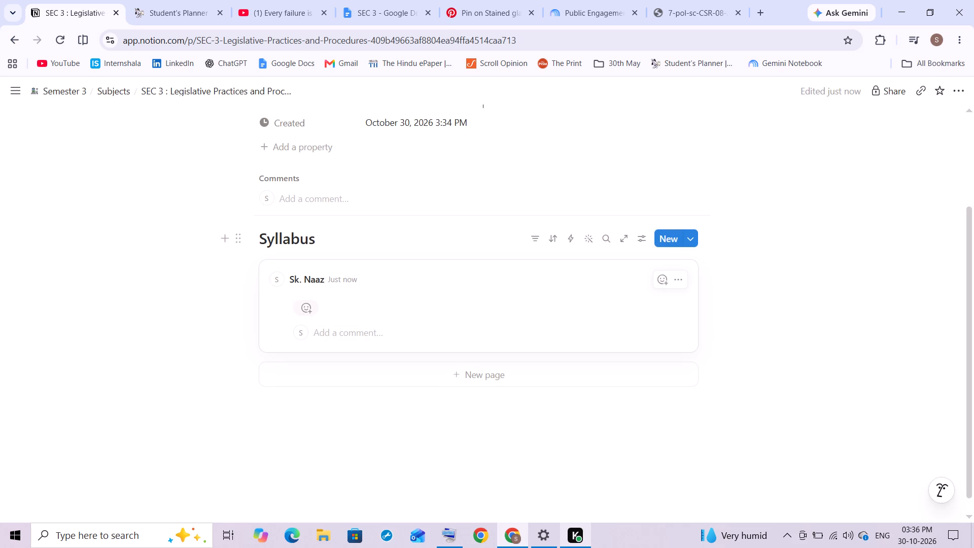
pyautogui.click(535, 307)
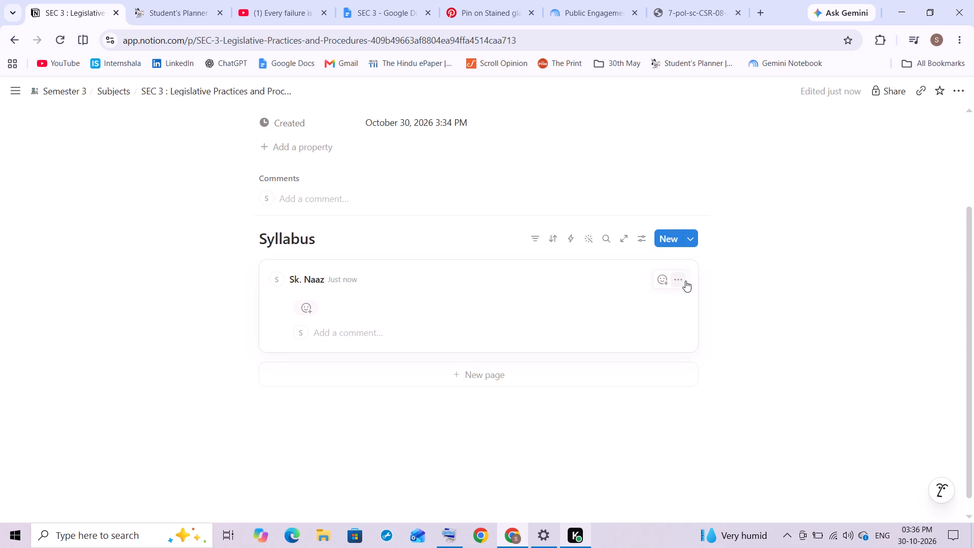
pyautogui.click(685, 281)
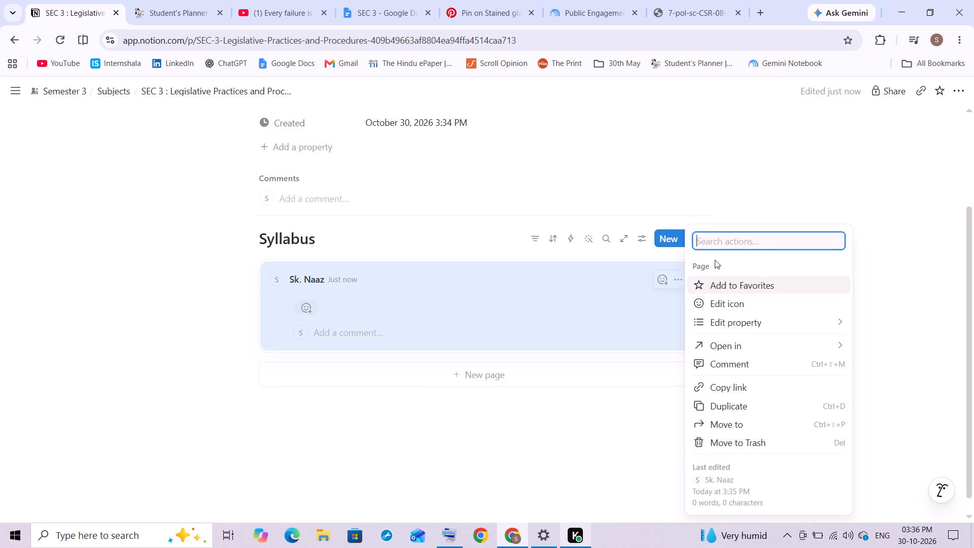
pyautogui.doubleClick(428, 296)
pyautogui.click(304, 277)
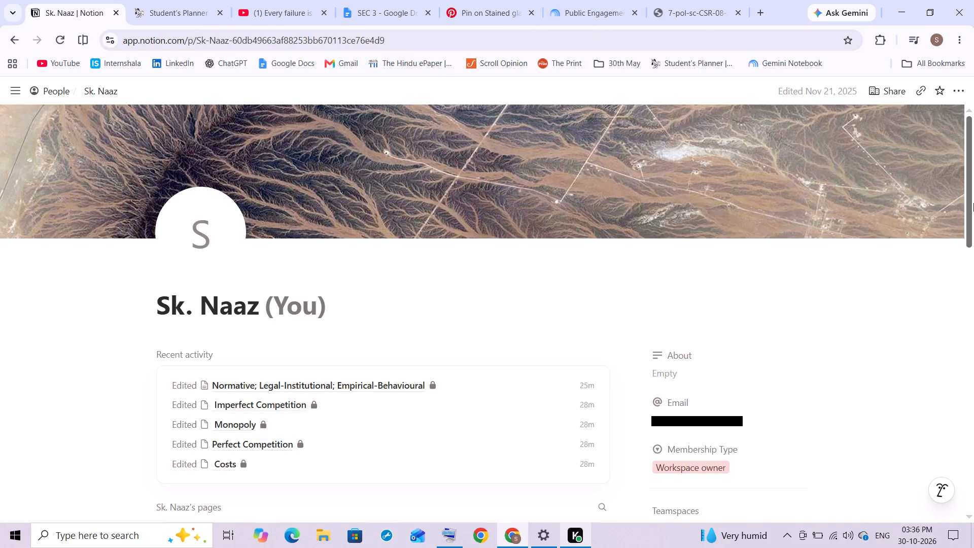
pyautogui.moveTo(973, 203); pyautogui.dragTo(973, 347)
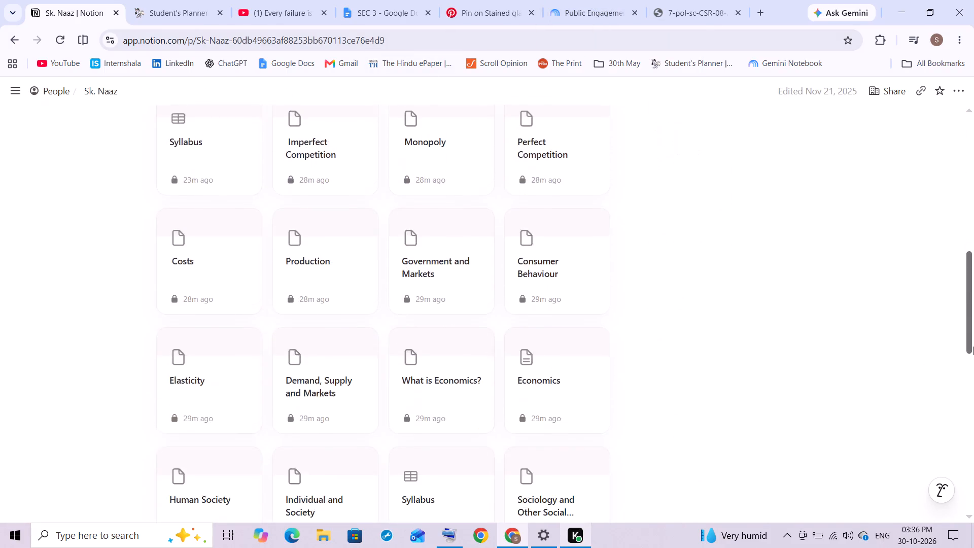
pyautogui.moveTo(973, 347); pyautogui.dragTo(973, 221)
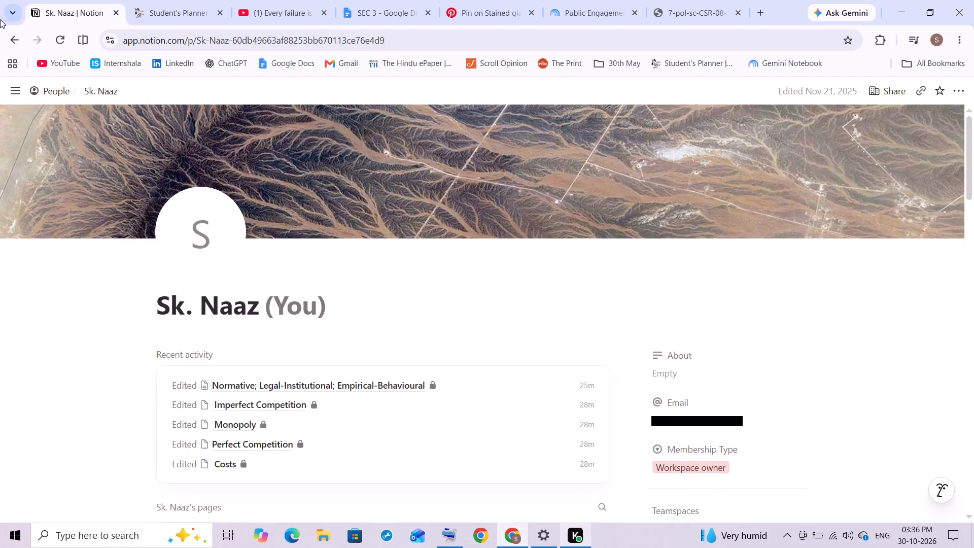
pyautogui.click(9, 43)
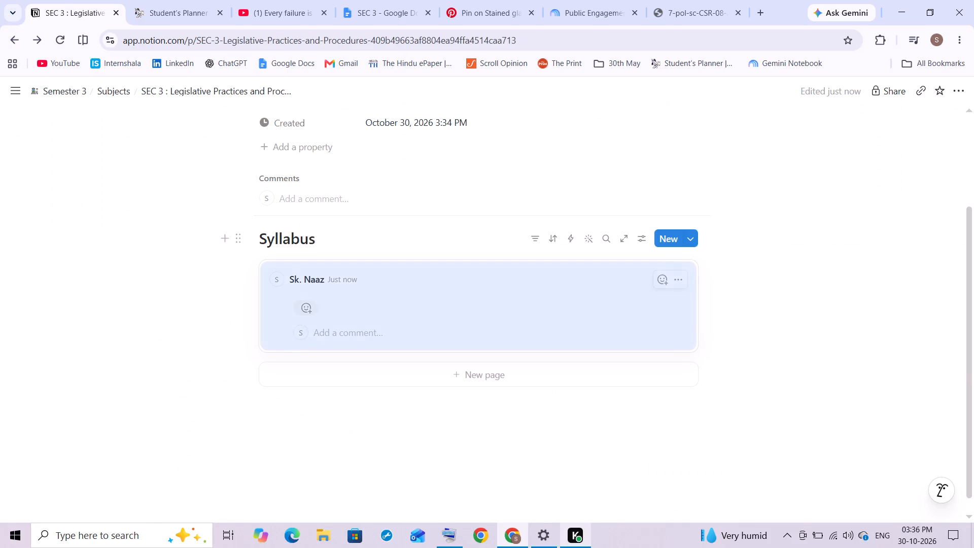
# Move the blank untitled page in the Syllabus database to the trash.
pyautogui.click(674, 284)
pyautogui.click(734, 434)
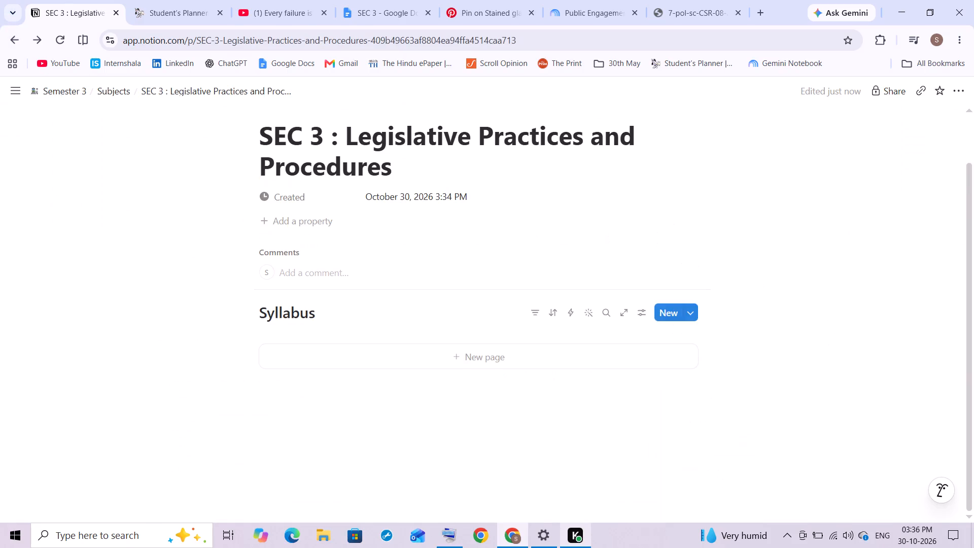
# Add a Syllabus page titled with the first Module I topic copied from the PDF, "Members of Parliament: Powers, Functions and Privileges.".
pyautogui.click(548, 360)
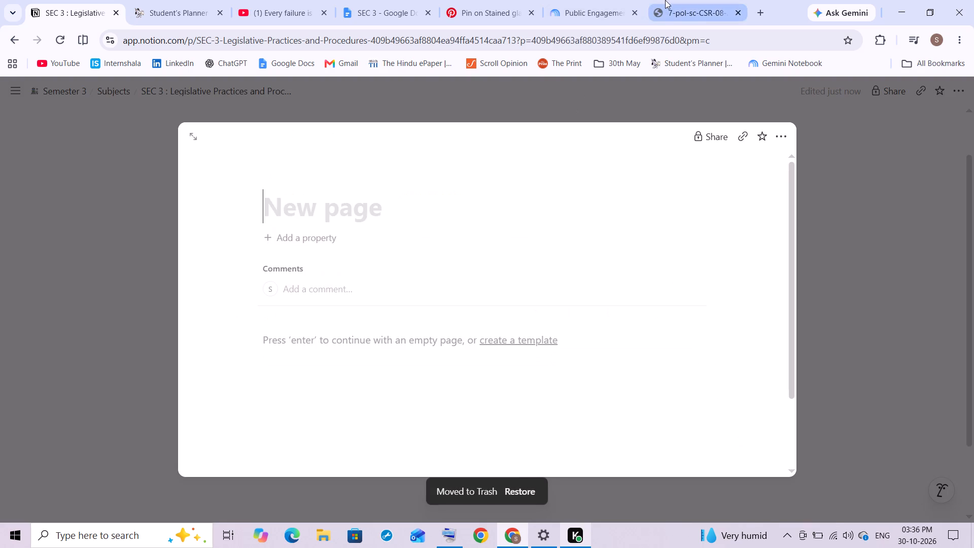
pyautogui.click(665, 0)
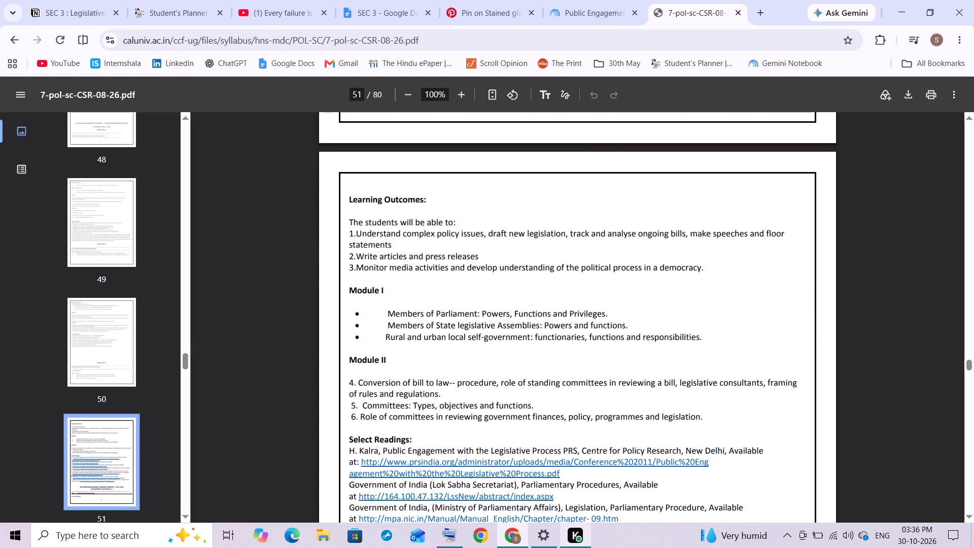
pyautogui.moveTo(388, 309); pyautogui.dragTo(610, 312)
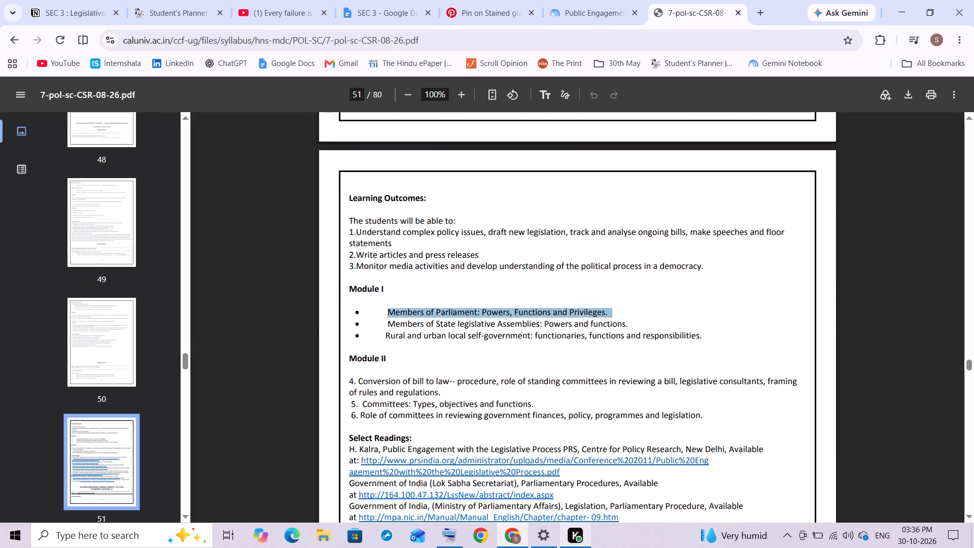
pyautogui.moveTo(610, 312); pyautogui.dragTo(607, 314)
pyautogui.hotkey('ctrl', 'c')
pyautogui.click(114, 0)
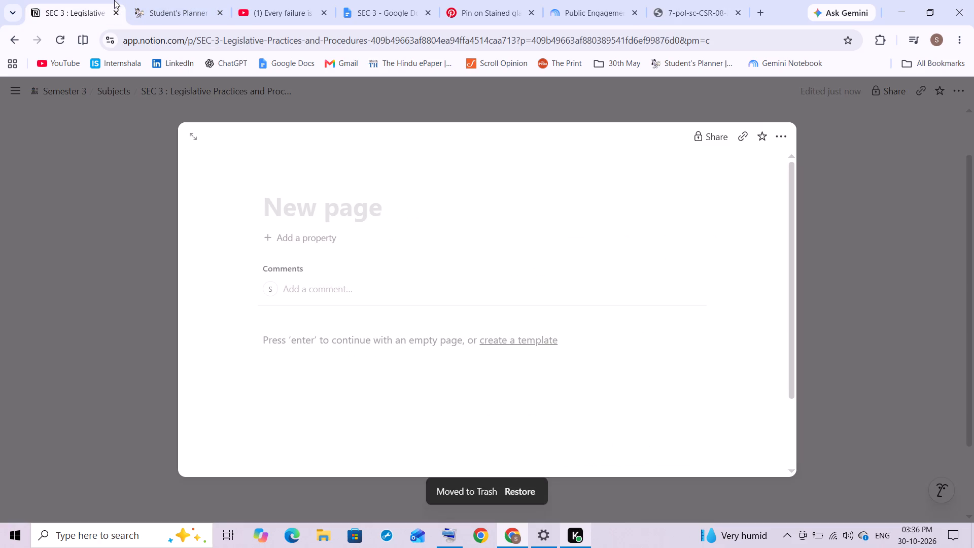
pyautogui.hotkey('ctrl', 'v')
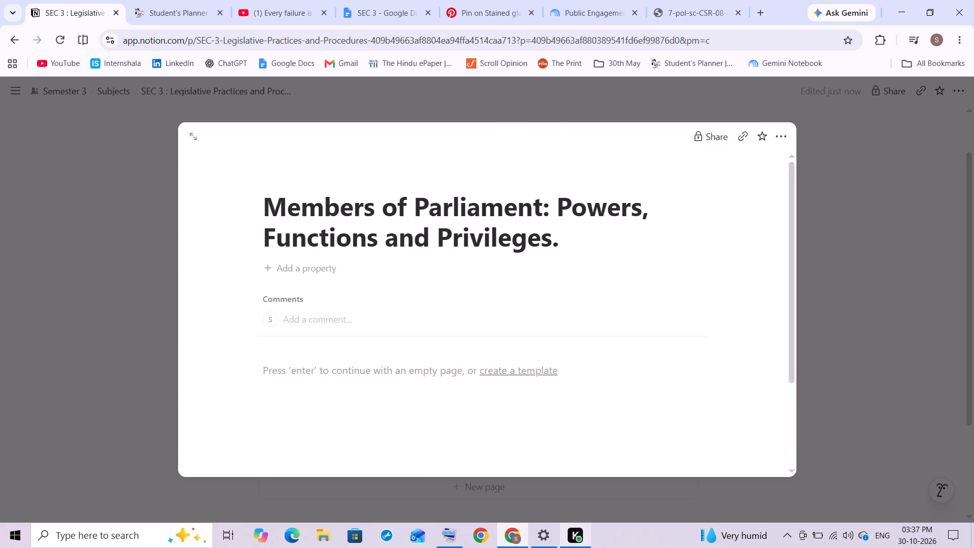
pyautogui.click(76, 198)
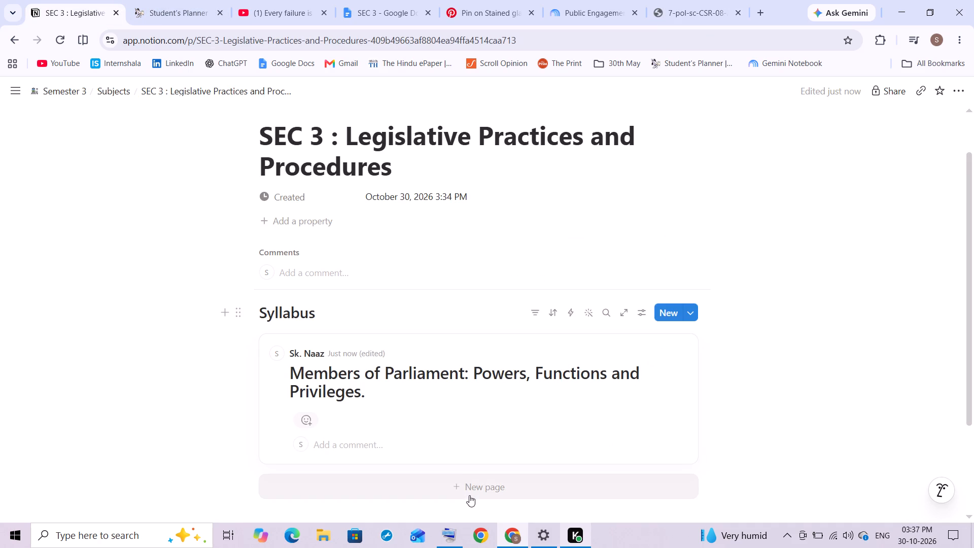
# Add a second Syllabus page titled "Members of State legislative Assemblies: Powers and functions", copied from Module I in the PDF.
pyautogui.click(467, 492)
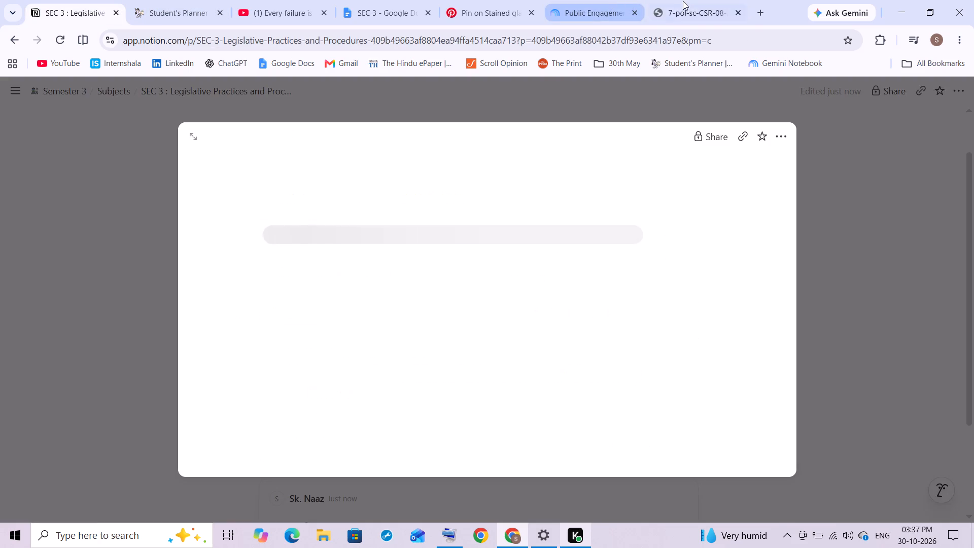
pyautogui.click(687, 1)
pyautogui.moveTo(387, 322); pyautogui.dragTo(552, 325)
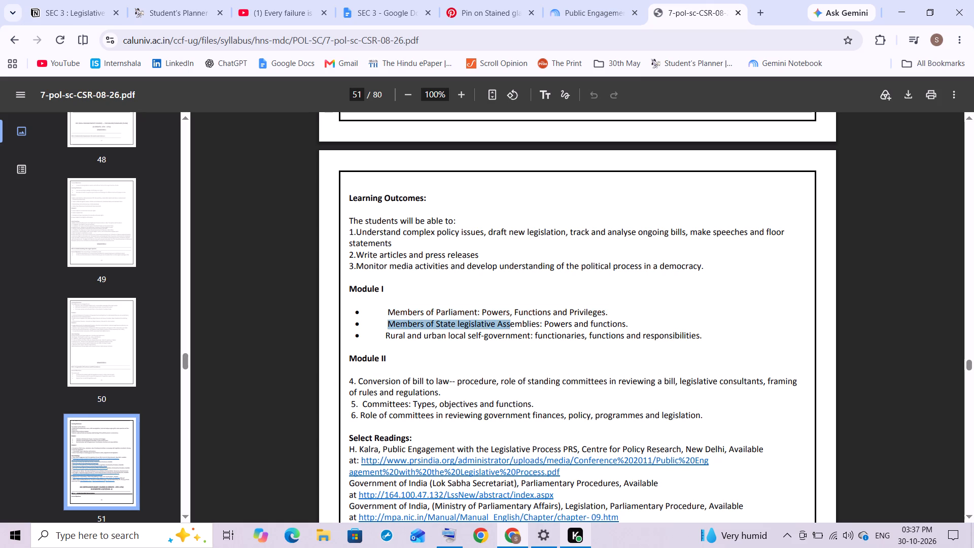
pyautogui.moveTo(552, 325); pyautogui.dragTo(626, 324)
pyautogui.hotkey('ctrl', 'c')
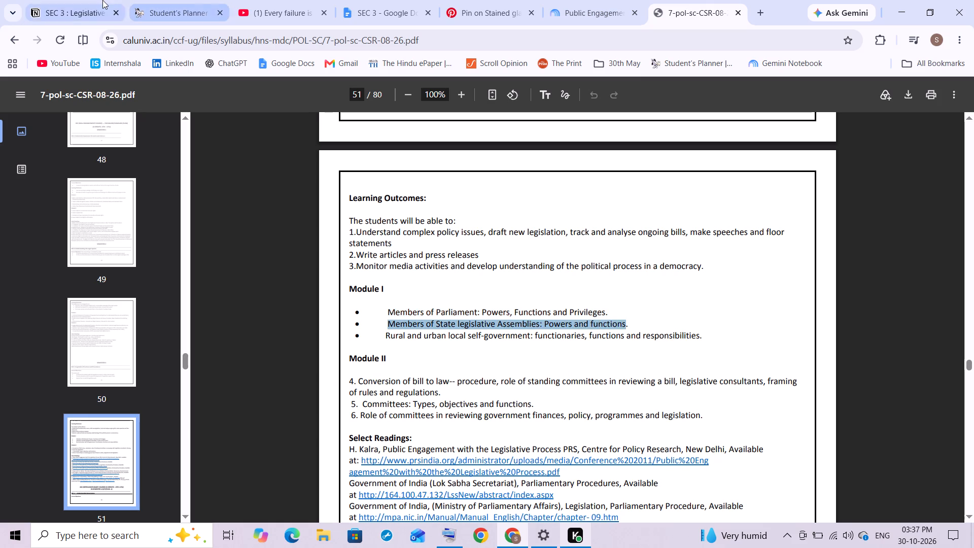
pyautogui.click(101, 0)
pyautogui.hotkey('ctrl', 'v')
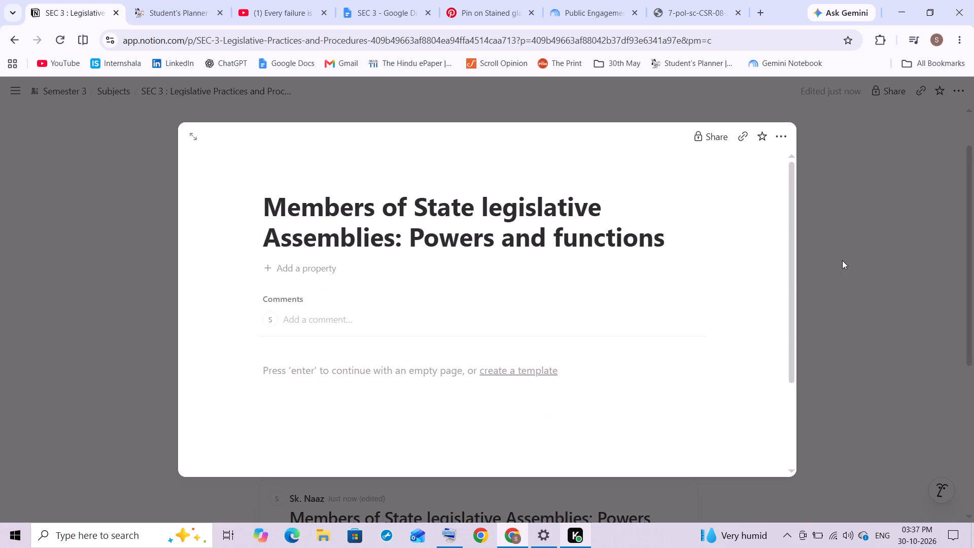
pyautogui.click(842, 260)
# Add a third Syllabus page titled "Rural and urban local self-government: functionaries, functions and responsibilities", copied from Module I in the PDF.
pyautogui.moveTo(973, 257); pyautogui.dragTo(973, 324)
pyautogui.click(513, 507)
pyautogui.click(651, 0)
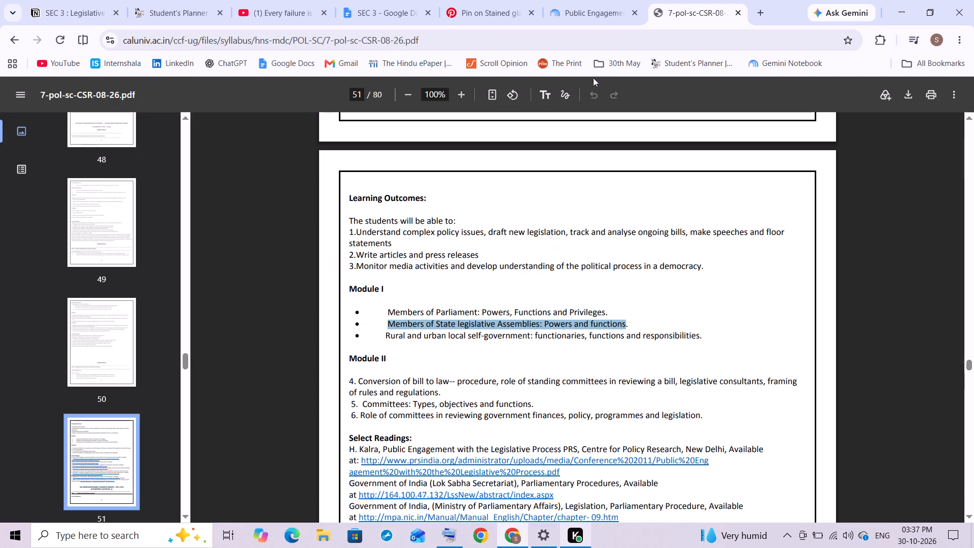
pyautogui.moveTo(380, 334); pyautogui.dragTo(688, 332)
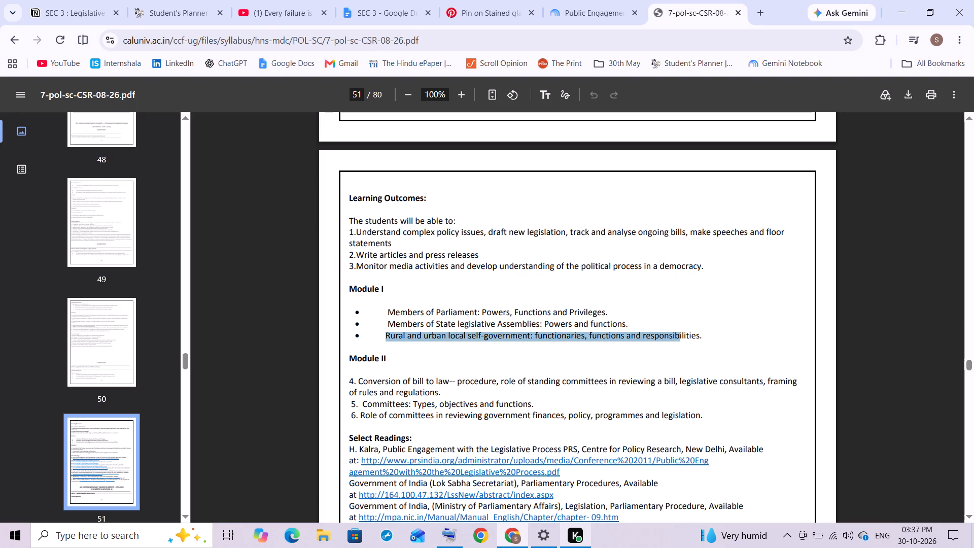
pyautogui.moveTo(688, 332); pyautogui.dragTo(703, 334)
pyautogui.hotkey('ctrl', 'c')
pyautogui.click(40, 0)
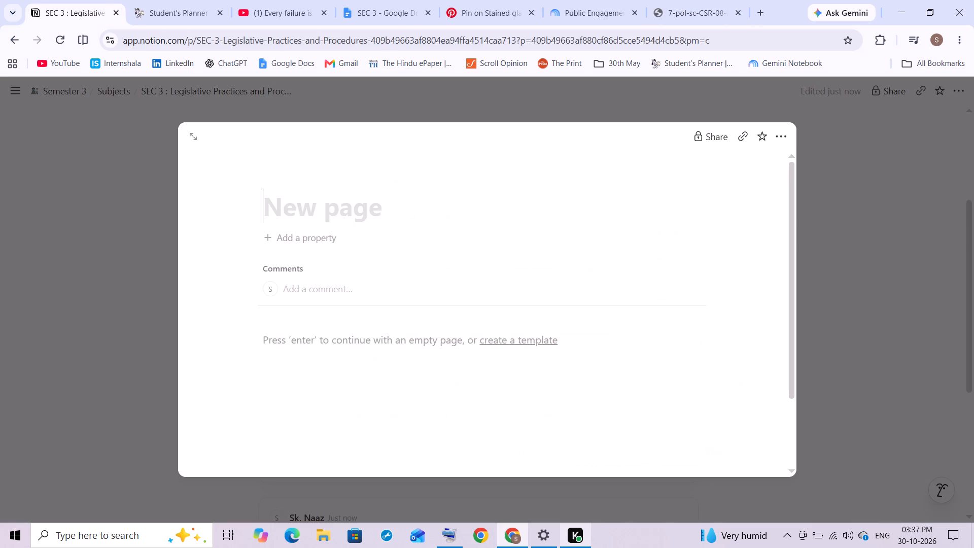
pyautogui.hotkey('ctrl', 'v')
pyautogui.click(842, 291)
# Add a fourth Syllabus page containing the first Module II topic copied from the PDF, on conversion of bill to law, as body text.
pyautogui.moveTo(973, 286); pyautogui.dragTo(973, 329)
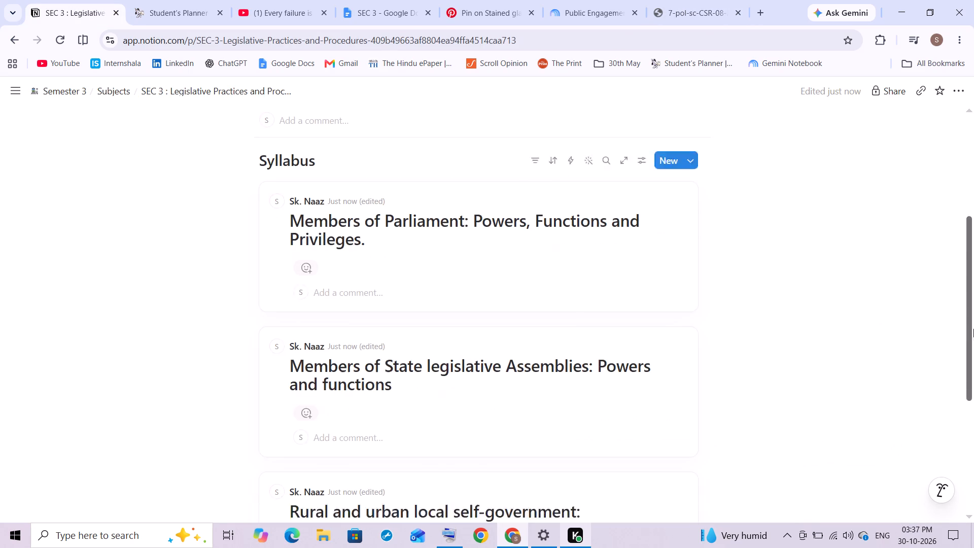
pyautogui.moveTo(973, 329); pyautogui.dragTo(973, 370)
pyautogui.click(555, 455)
pyautogui.click(683, 0)
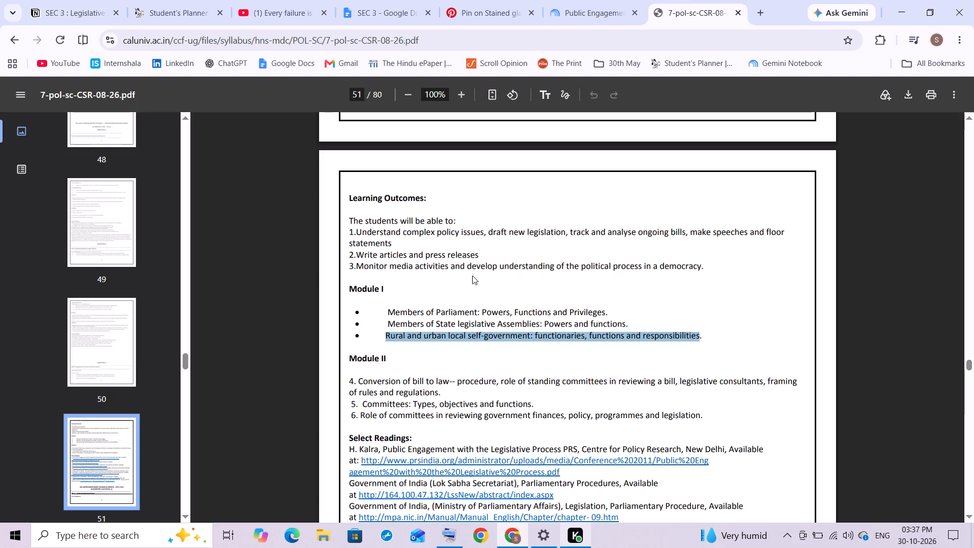
pyautogui.moveTo(358, 381); pyautogui.dragTo(439, 393)
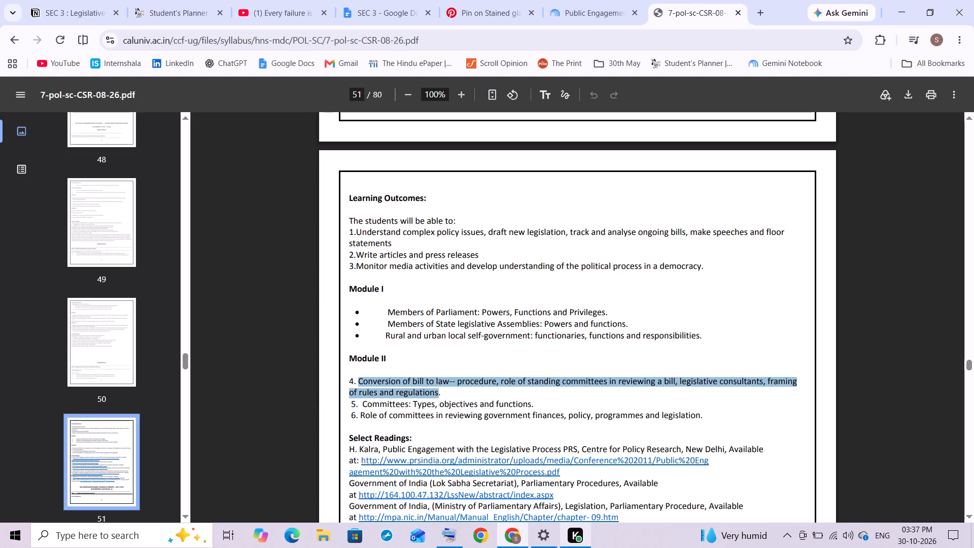
pyautogui.moveTo(439, 393); pyautogui.dragTo(439, 393)
pyautogui.hotkey('ctrl', 'c')
pyautogui.click(27, 0)
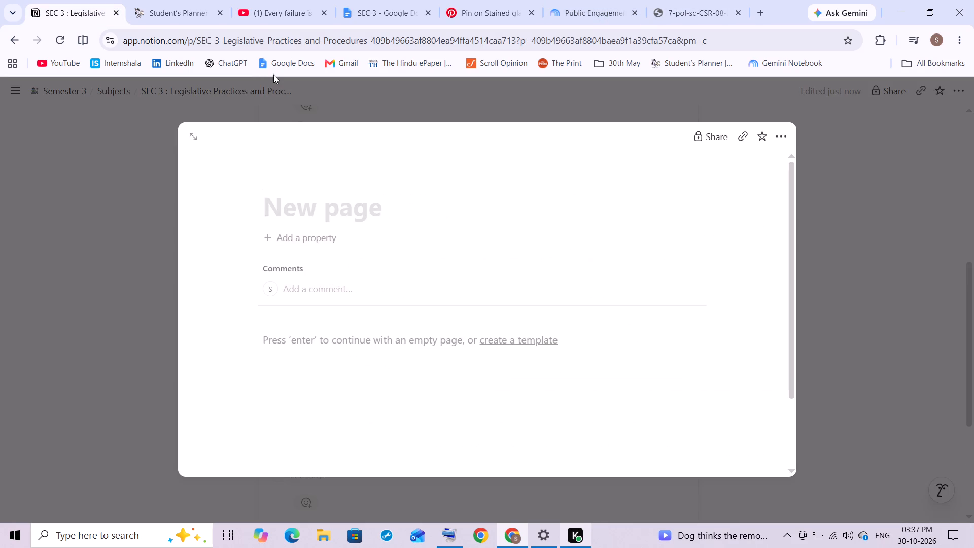
pyautogui.hotkey('ctrl', 'v')
pyautogui.click(907, 292)
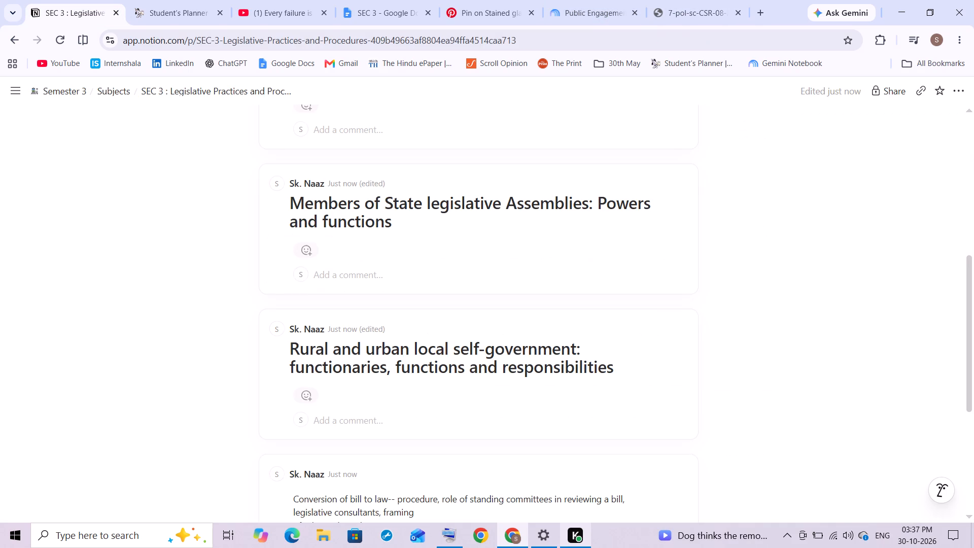
# Title the untitled fourth Syllabus page "Conversion of bill to law", copied from its own body text.
pyautogui.click(514, 477)
pyautogui.doubleClick(458, 483)
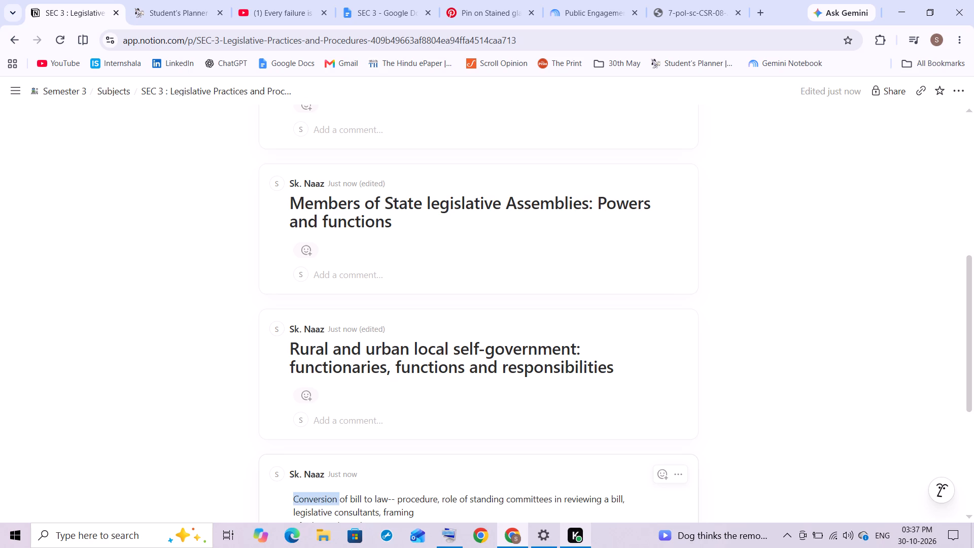
pyautogui.moveTo(973, 305); pyautogui.dragTo(973, 378)
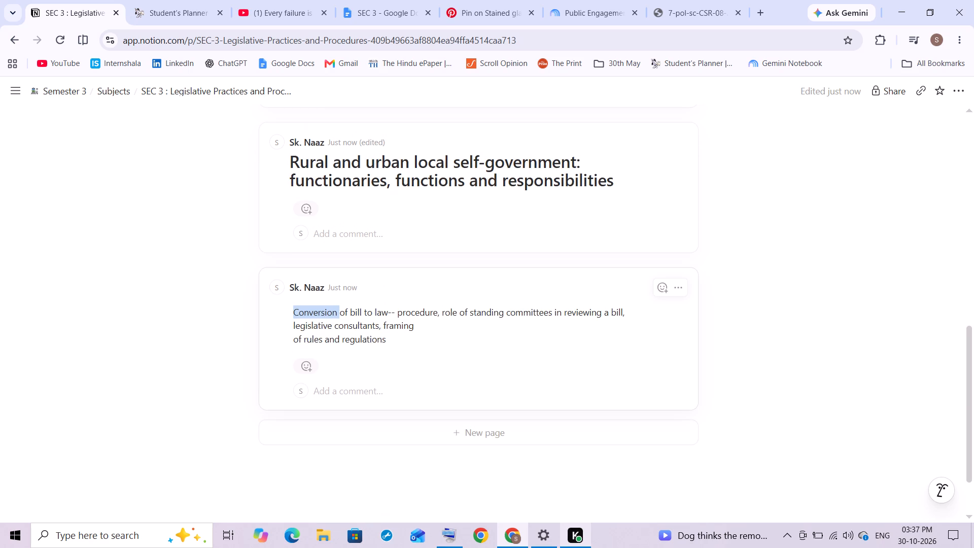
pyautogui.click(322, 336)
pyautogui.click(278, 333)
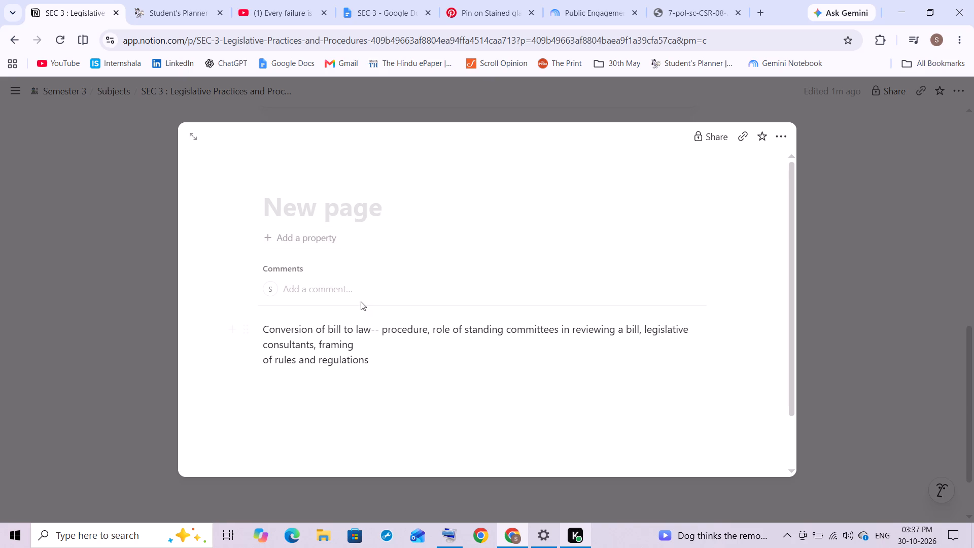
pyautogui.moveTo(261, 333); pyautogui.dragTo(372, 336)
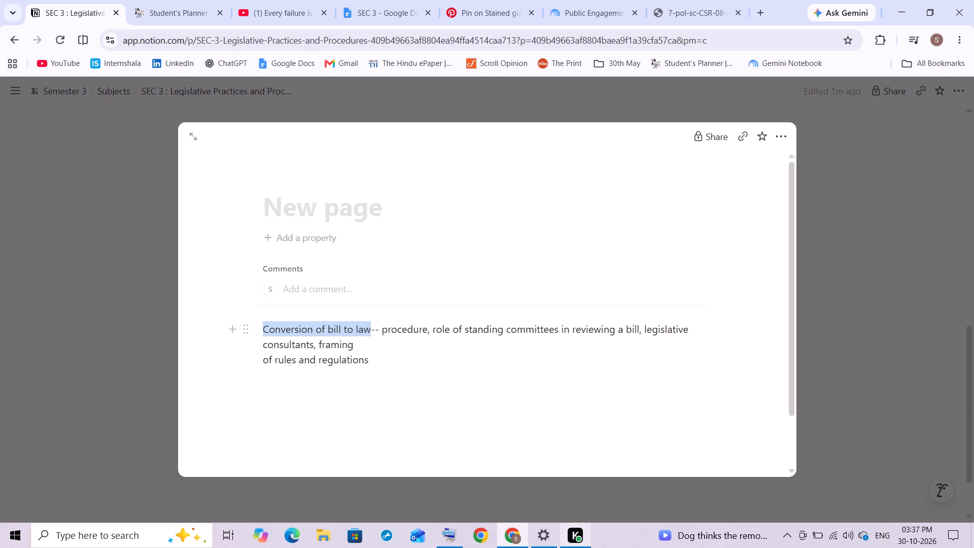
pyautogui.moveTo(372, 336); pyautogui.dragTo(371, 334)
pyautogui.hotkey('ctrl', 'c')
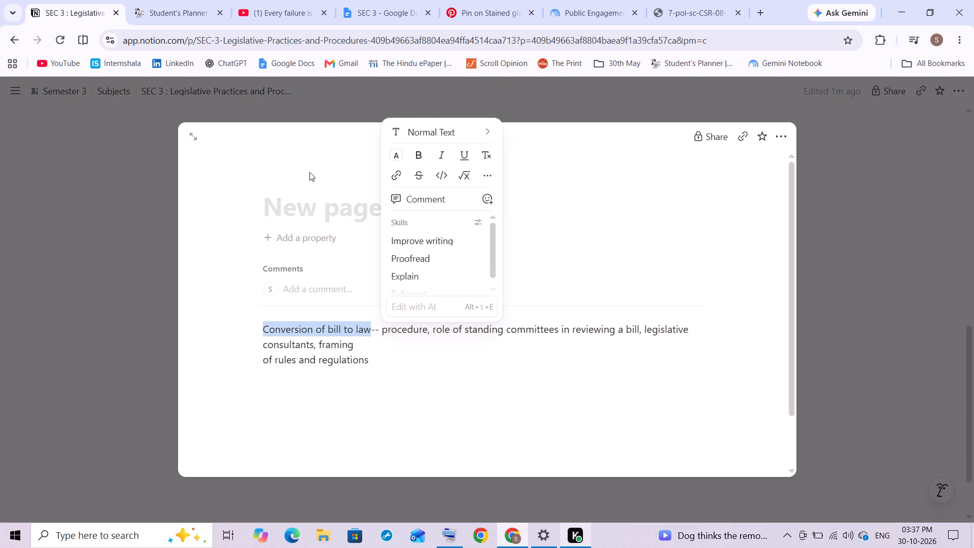
pyautogui.click(322, 195)
pyautogui.hotkey('ctrl', 'v')
pyautogui.click(893, 345)
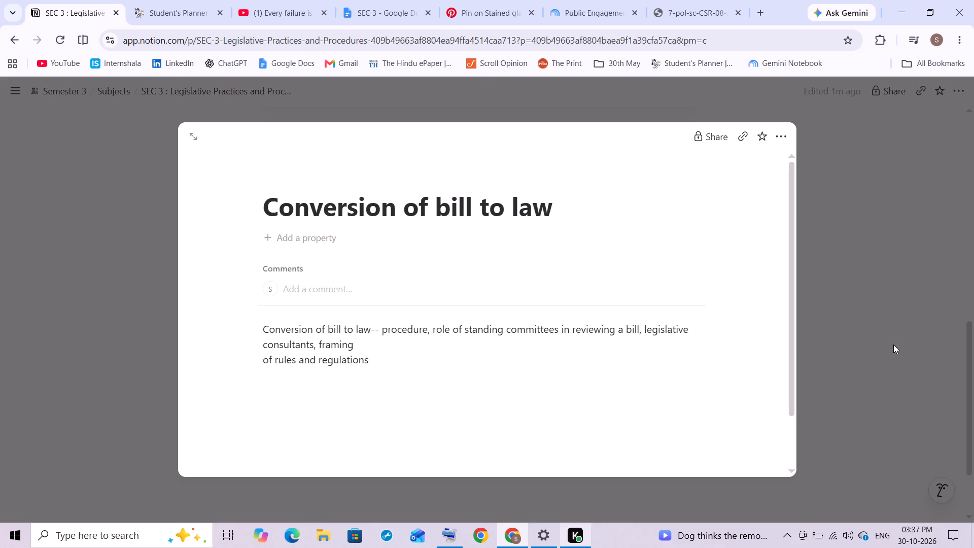
# Add a fifth Syllabus page titled "Committees: Types, objectives and functions", copied from Module II in the PDF.
pyautogui.click(564, 452)
pyautogui.click(671, 1)
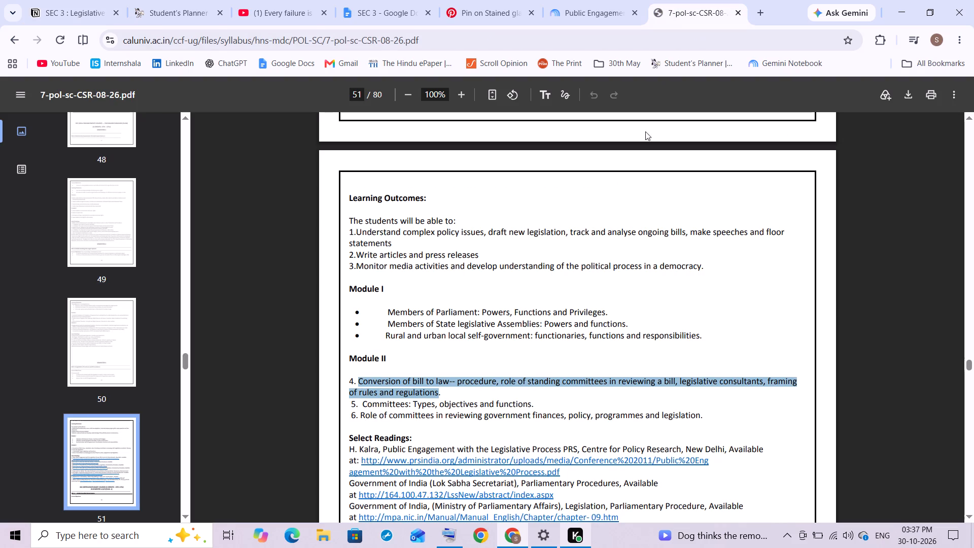
pyautogui.moveTo(363, 403); pyautogui.dragTo(390, 408)
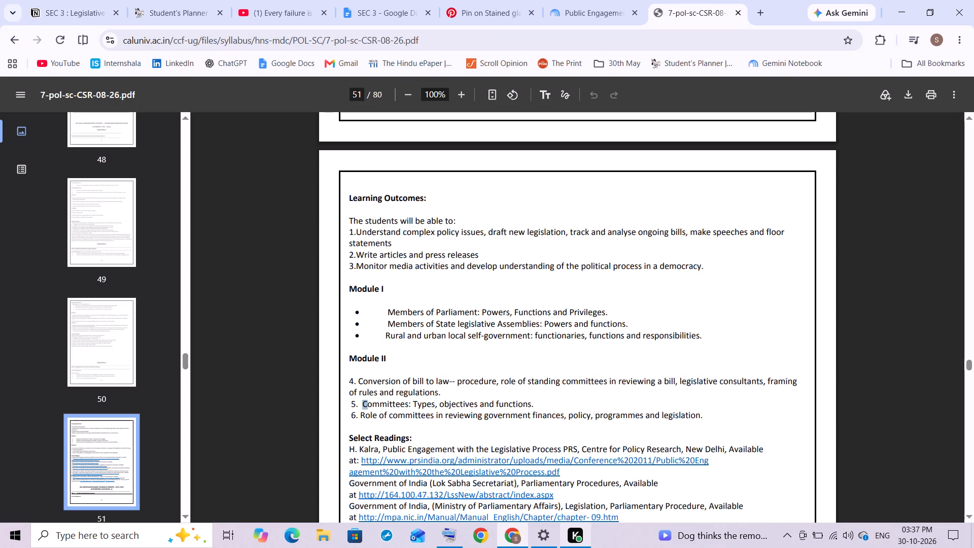
pyautogui.moveTo(390, 408); pyautogui.dragTo(536, 400)
pyautogui.hotkey('ctrl', 'c')
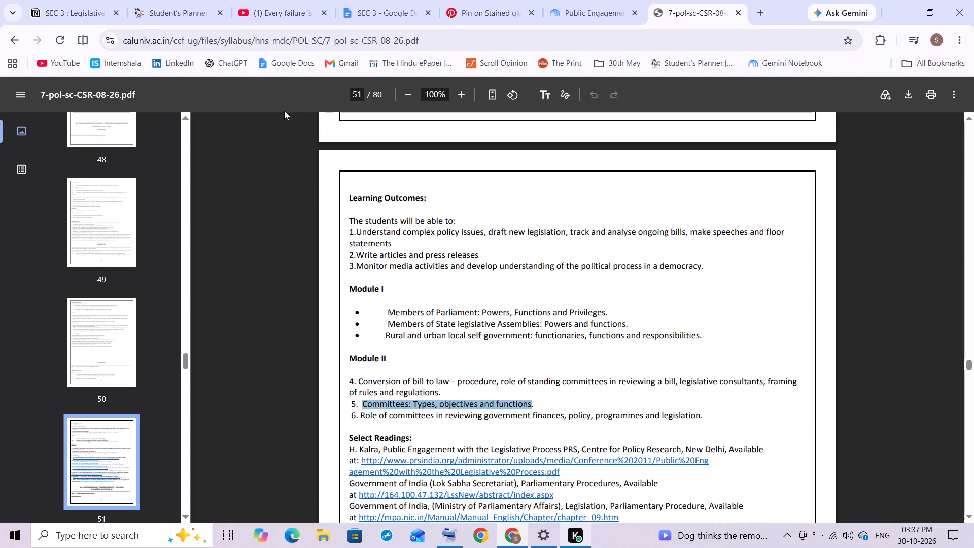
pyautogui.click(48, 0)
pyautogui.hotkey('ctrl', 'v')
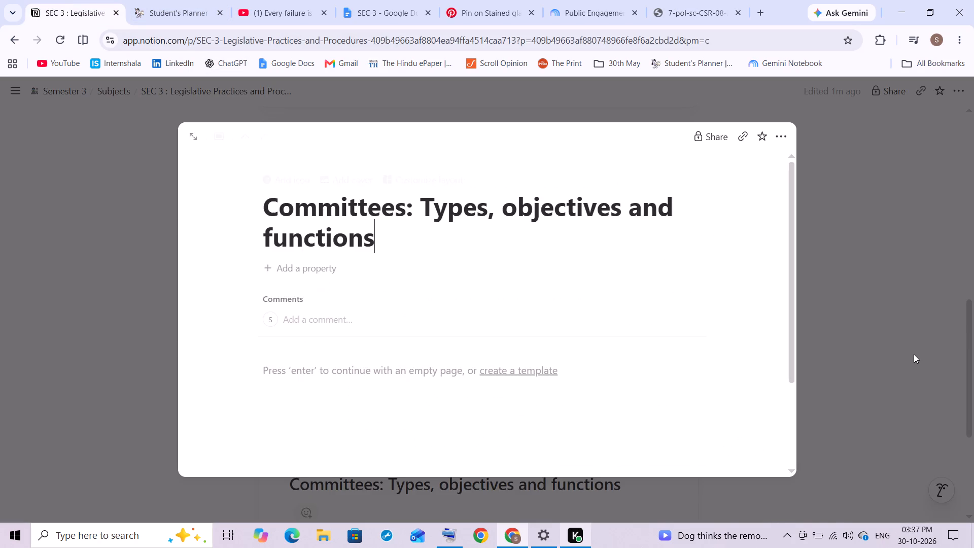
pyautogui.click(914, 354)
# Add a sixth Syllabus page titled "Role of committees in reviewing government finances, policy, programmes and legislation", copied from Module II in the PDF.
pyautogui.moveTo(973, 348); pyautogui.dragTo(972, 435)
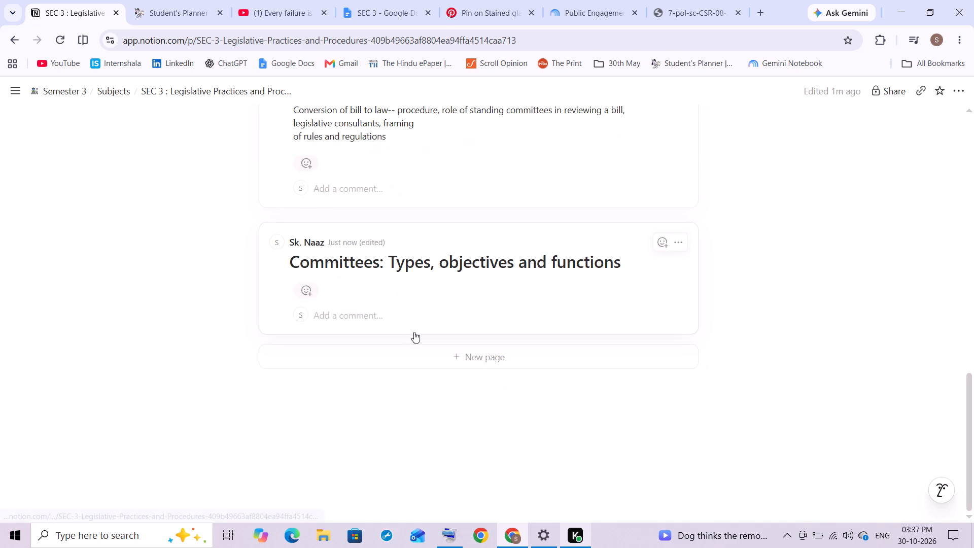
pyautogui.click(420, 351)
pyautogui.click(657, 0)
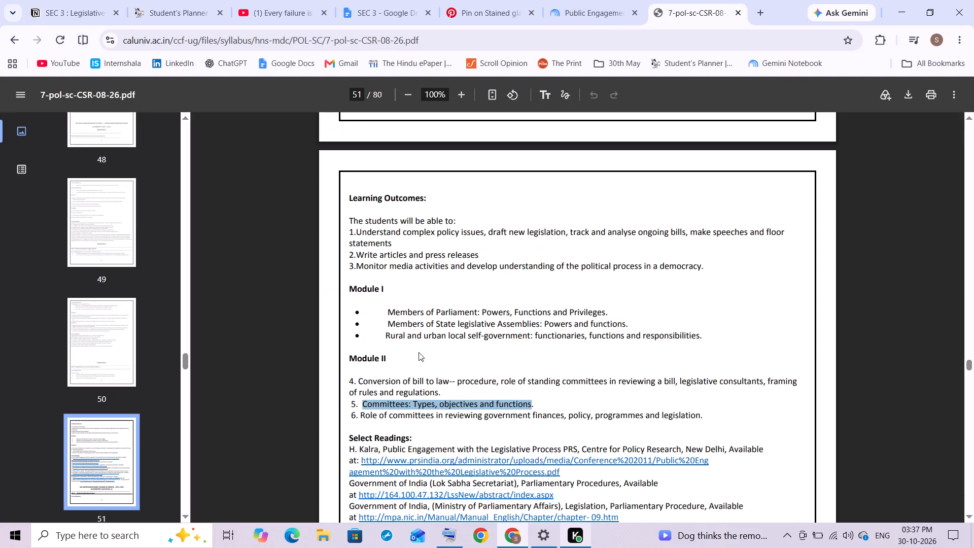
pyautogui.moveTo(359, 418); pyautogui.dragTo(473, 423)
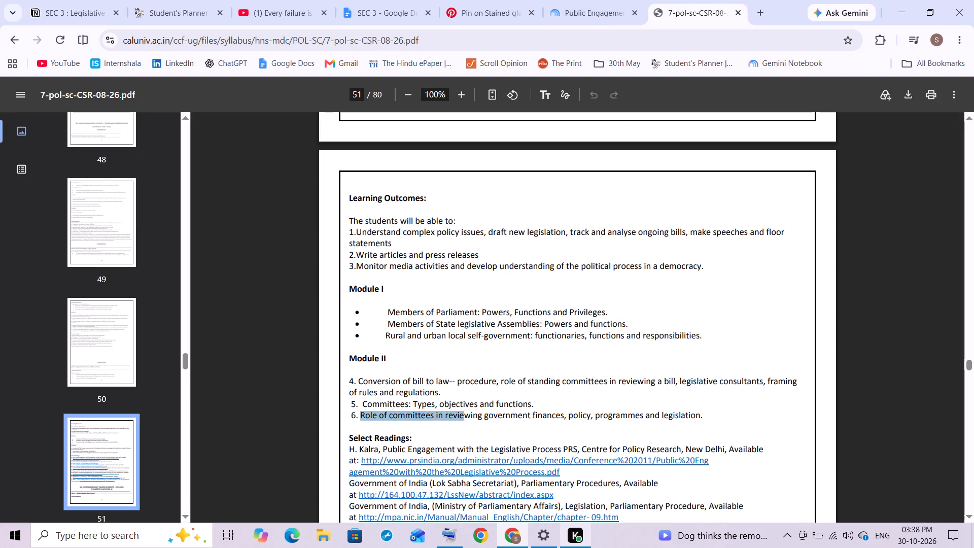
pyautogui.moveTo(473, 423); pyautogui.dragTo(701, 413)
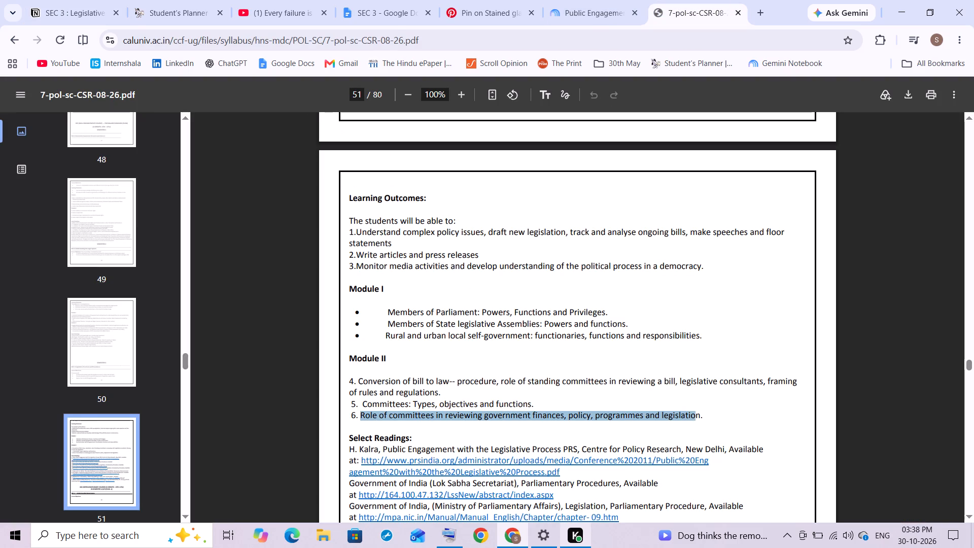
pyautogui.moveTo(701, 413); pyautogui.dragTo(693, 415)
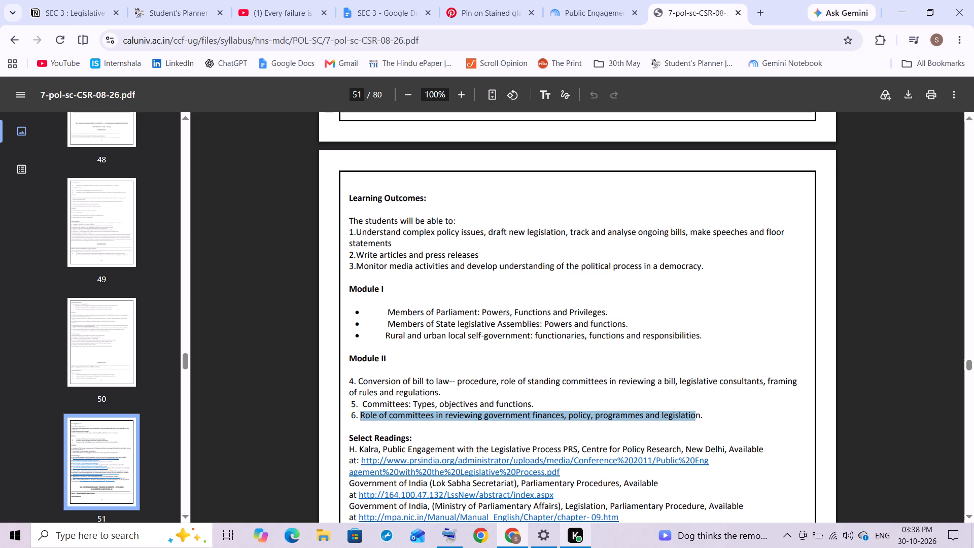
pyautogui.moveTo(693, 415); pyautogui.dragTo(701, 412)
pyautogui.hotkey('ctrl', 'c')
pyautogui.click(43, 0)
pyautogui.hotkey('ctrl', 'v')
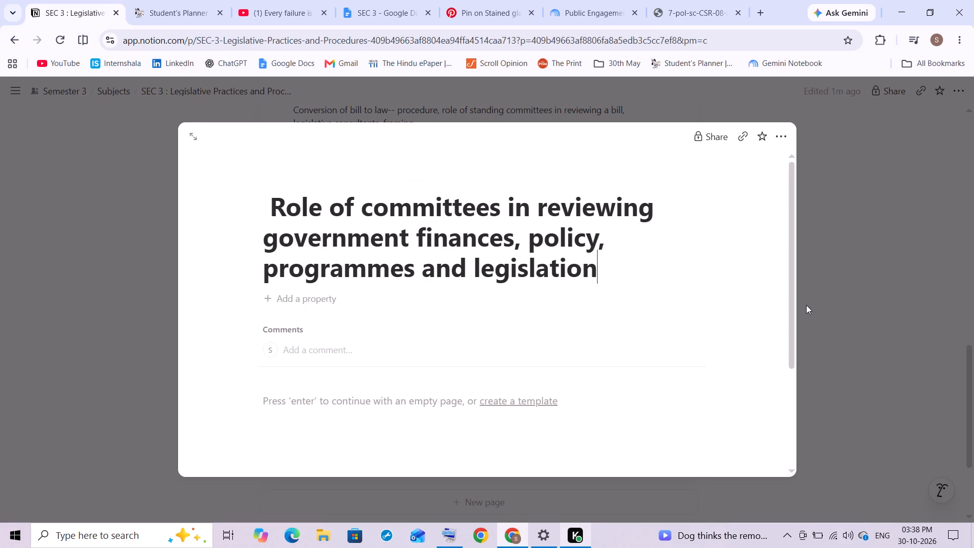
pyautogui.click(806, 305)
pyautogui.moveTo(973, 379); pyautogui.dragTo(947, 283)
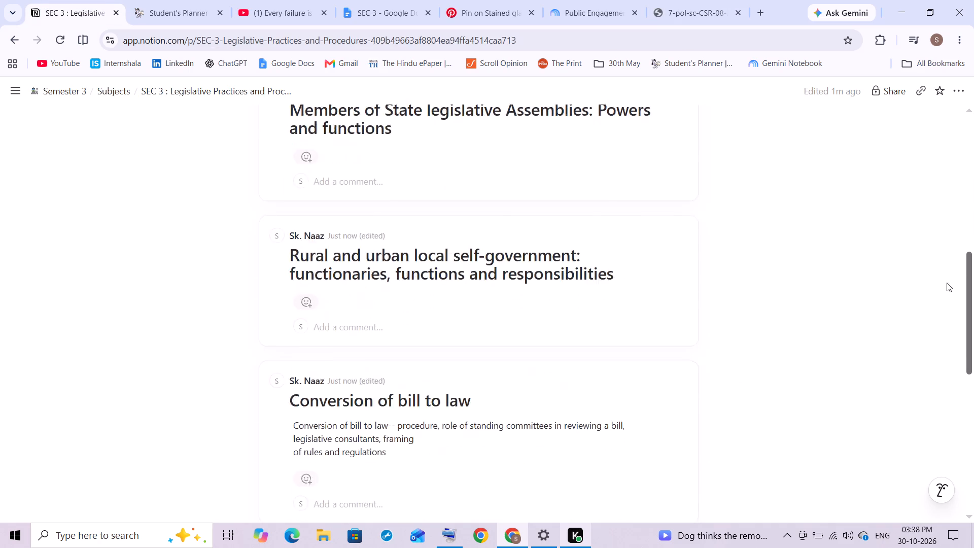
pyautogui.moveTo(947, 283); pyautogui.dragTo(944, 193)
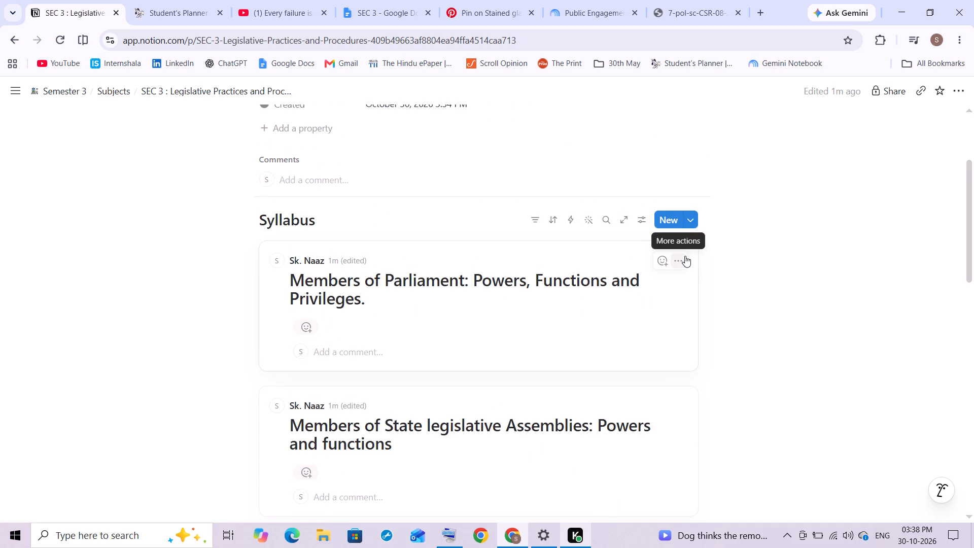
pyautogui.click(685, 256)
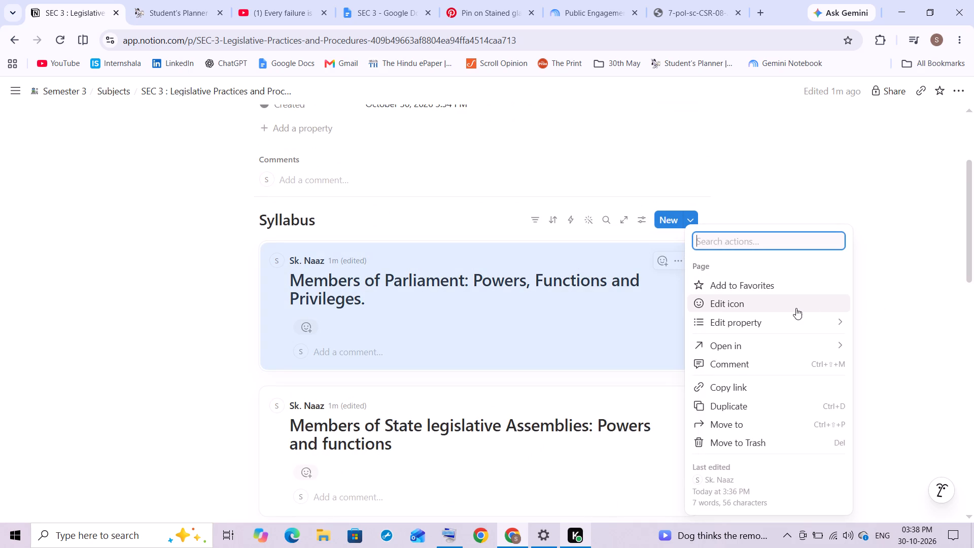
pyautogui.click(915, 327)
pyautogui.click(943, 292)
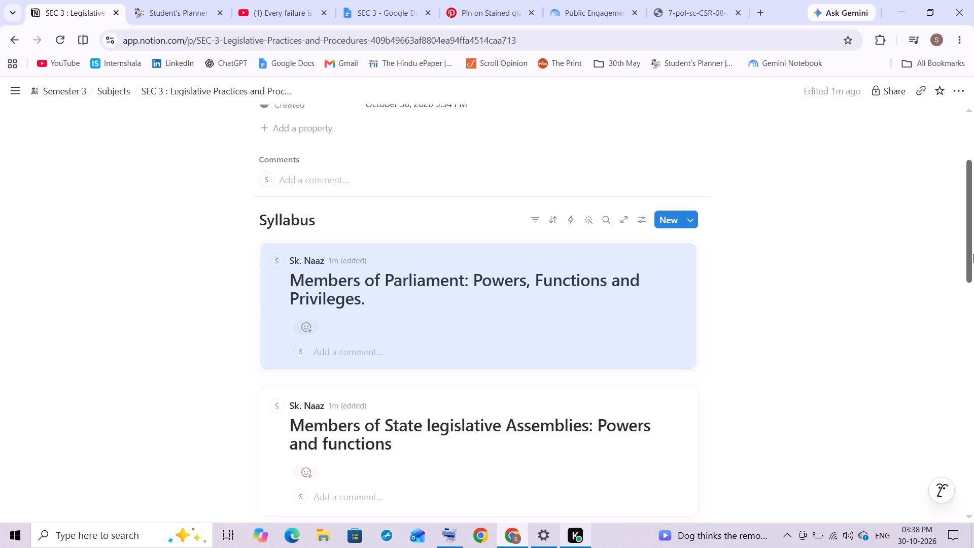
# Add a cover image to the SEC 3 : Legislative Practices and Procedures page.
pyautogui.moveTo(973, 254); pyautogui.dragTo(973, 196)
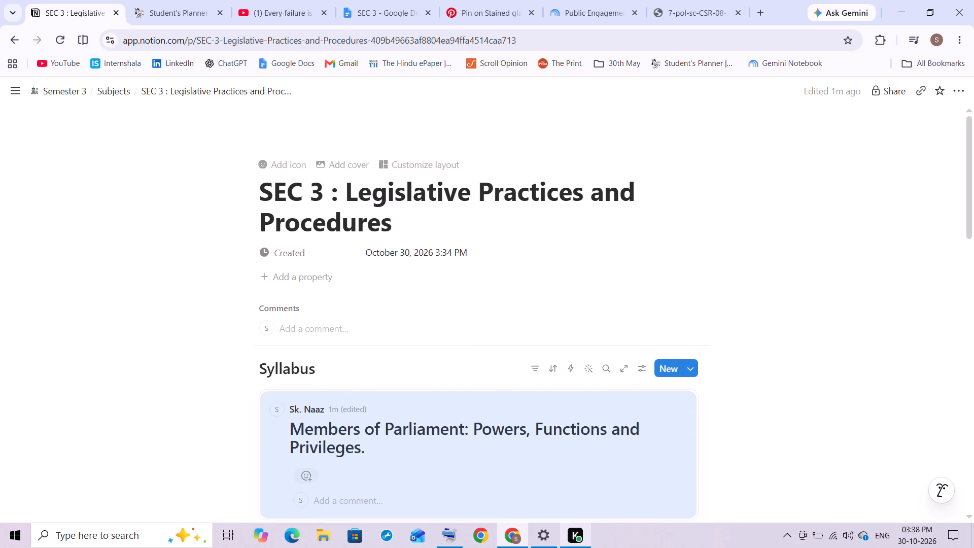
pyautogui.click(351, 156)
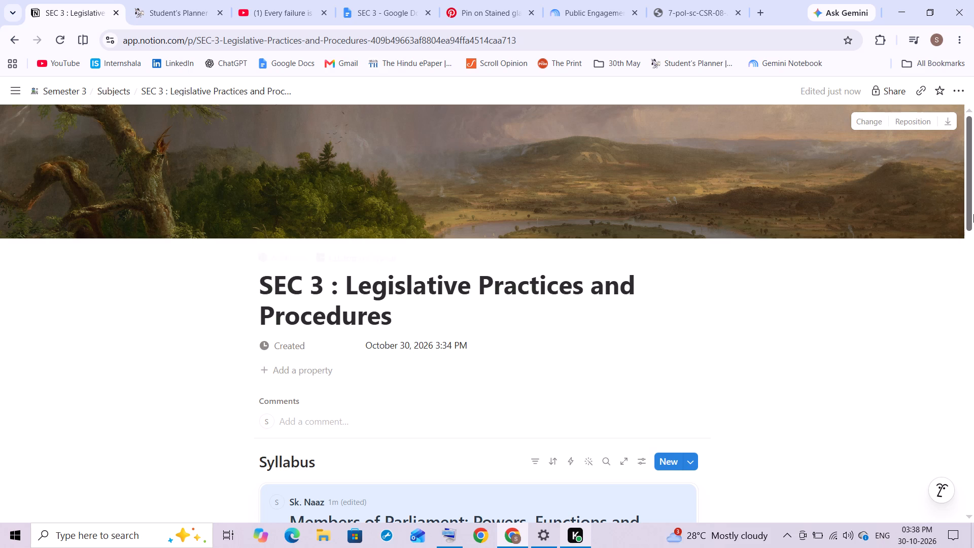
# Set the SEC 3 page's appearance to full width with the Serif font style.
pyautogui.moveTo(973, 210); pyautogui.dragTo(973, 238)
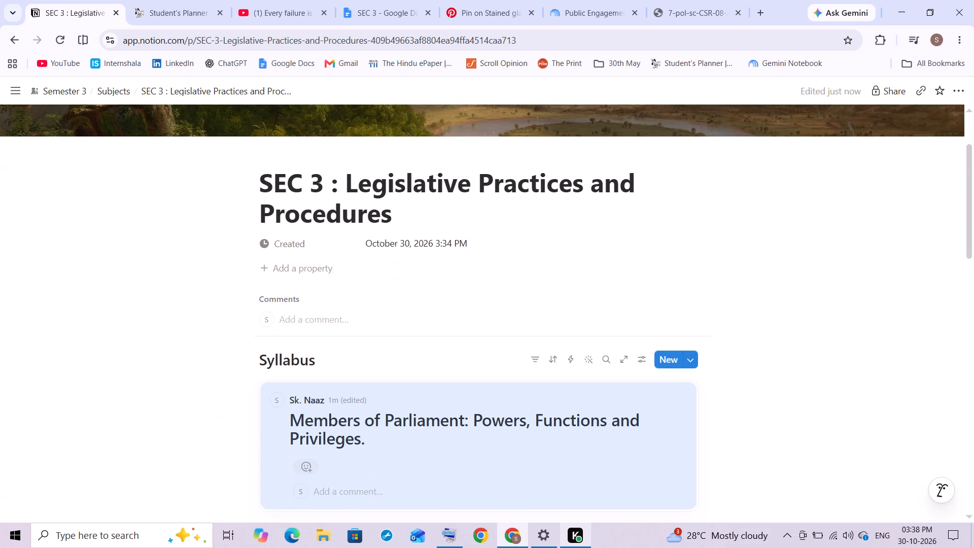
pyautogui.click(962, 87)
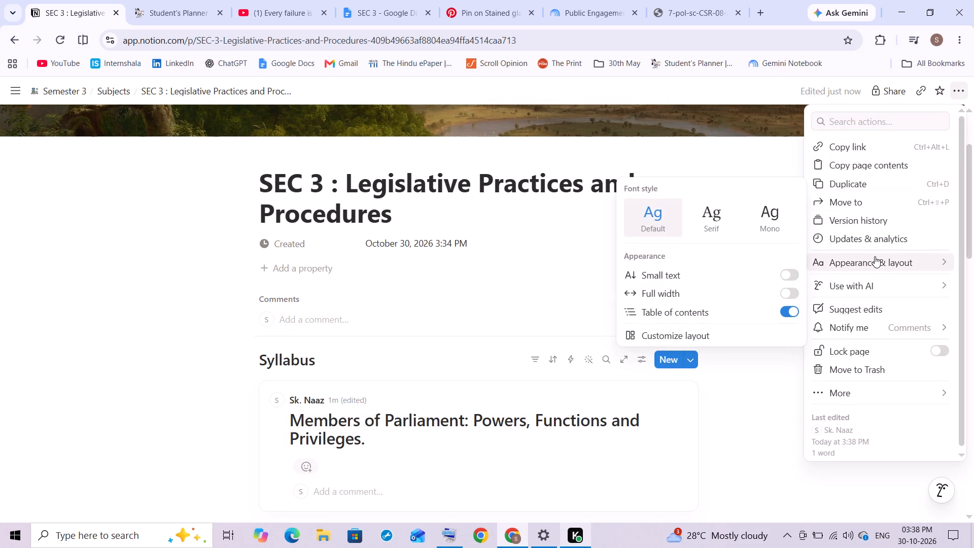
pyautogui.click(787, 290)
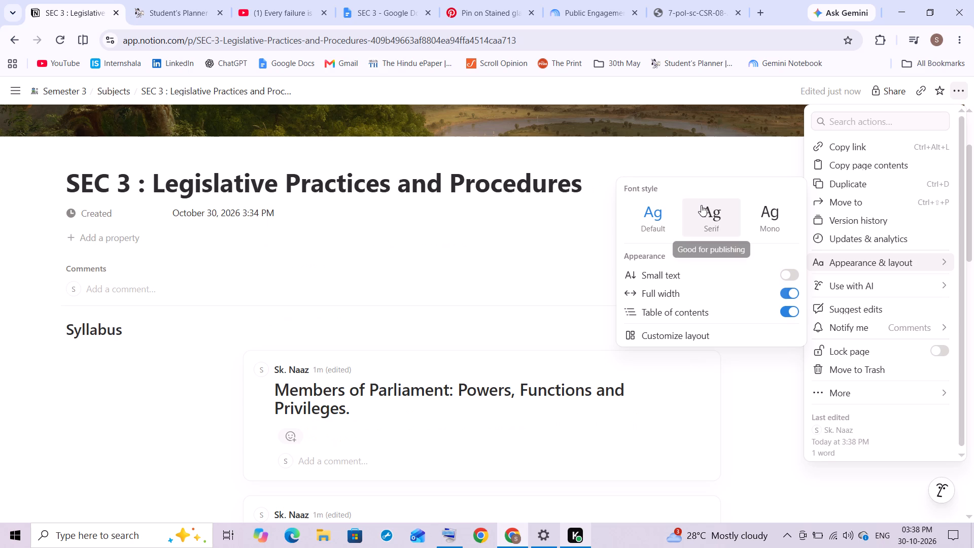
pyautogui.click(705, 213)
pyautogui.click(739, 412)
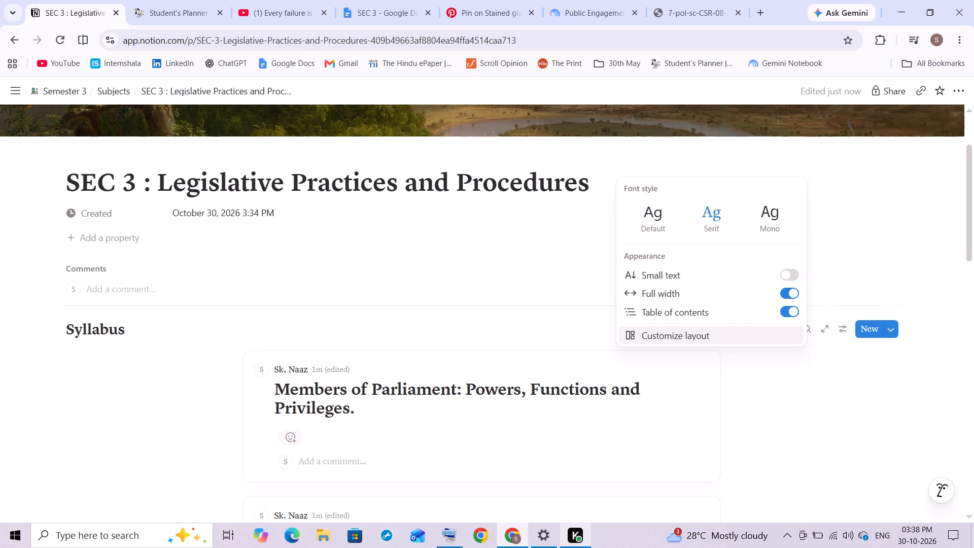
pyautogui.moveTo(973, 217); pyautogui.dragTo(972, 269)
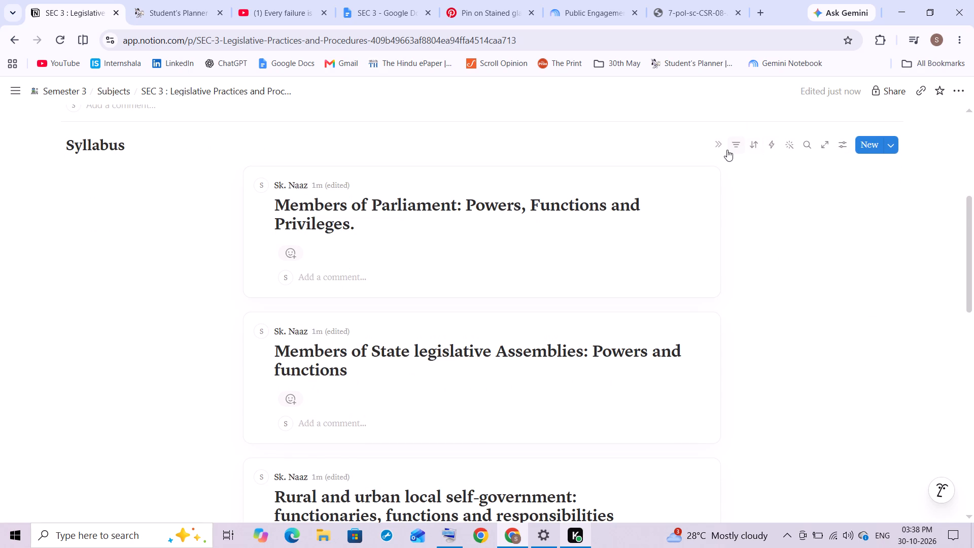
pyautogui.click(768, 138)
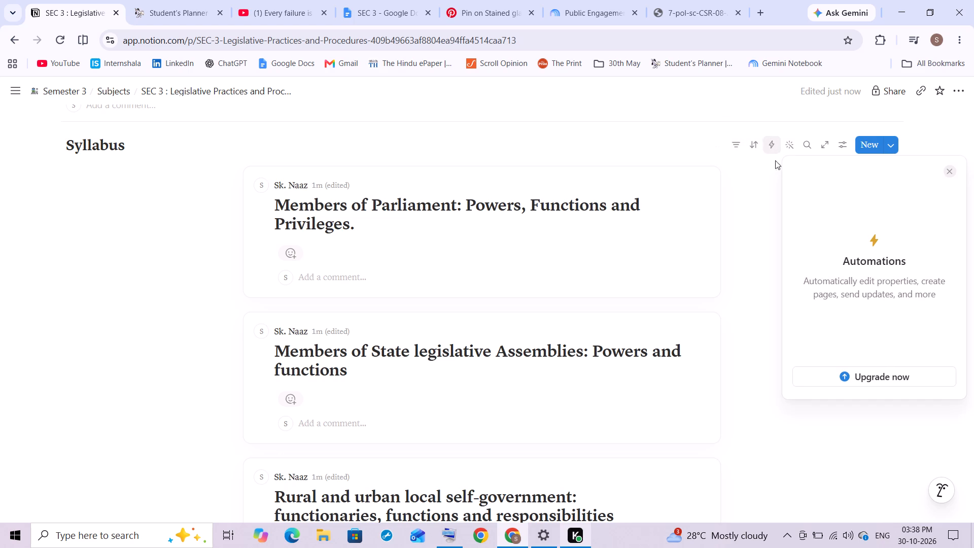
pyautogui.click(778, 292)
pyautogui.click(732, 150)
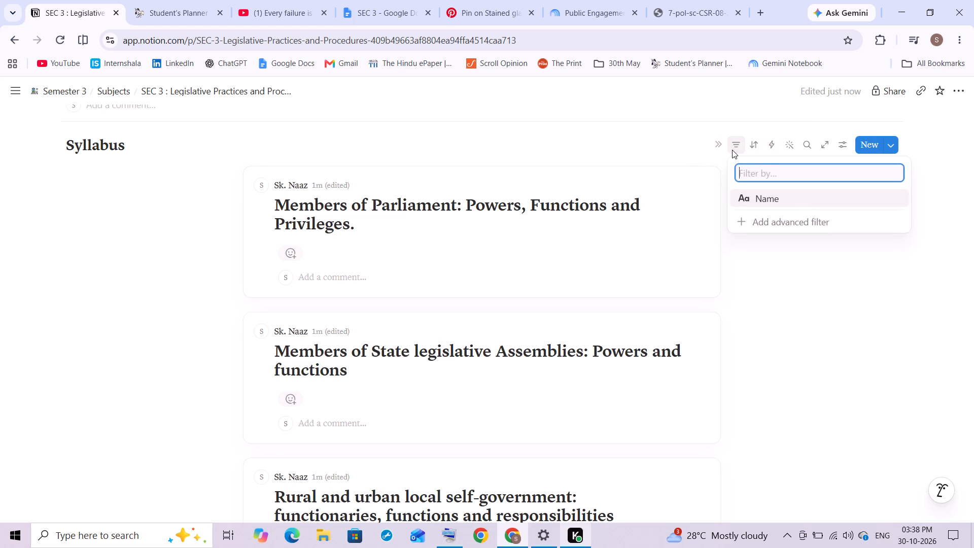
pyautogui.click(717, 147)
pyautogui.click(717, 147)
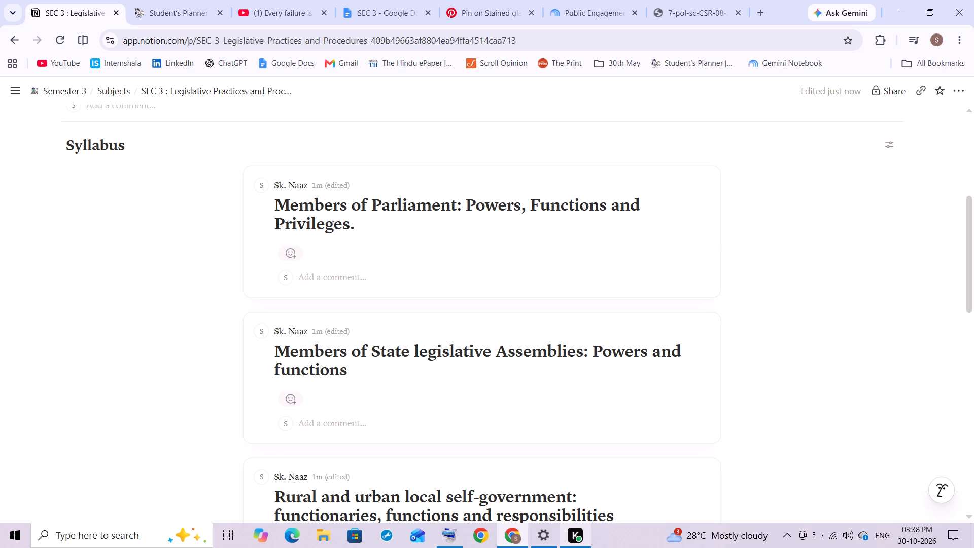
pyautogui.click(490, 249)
# Open the "Members of Parliament: Powers, Functions and Privileges." Syllabus page as a full page and add a cover image.
pyautogui.click(620, 207)
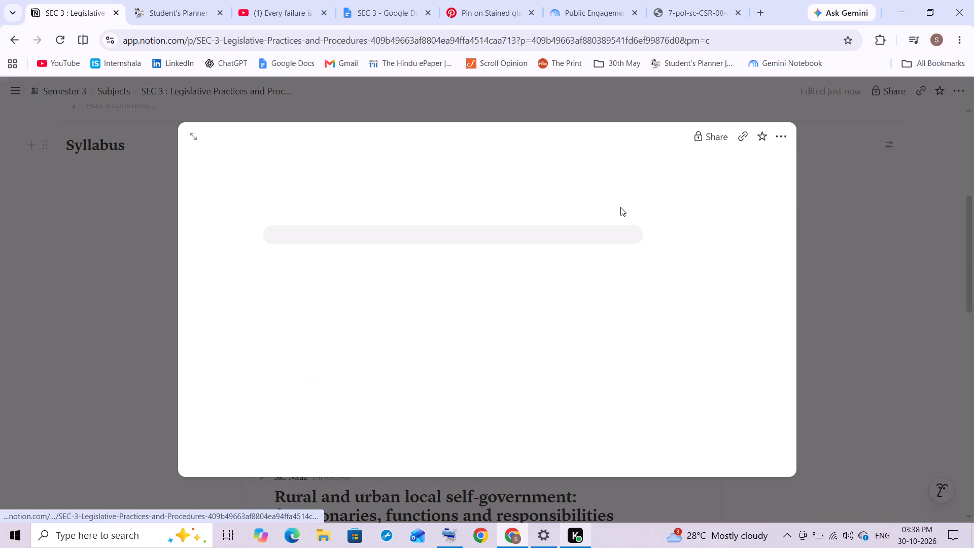
pyautogui.click(191, 142)
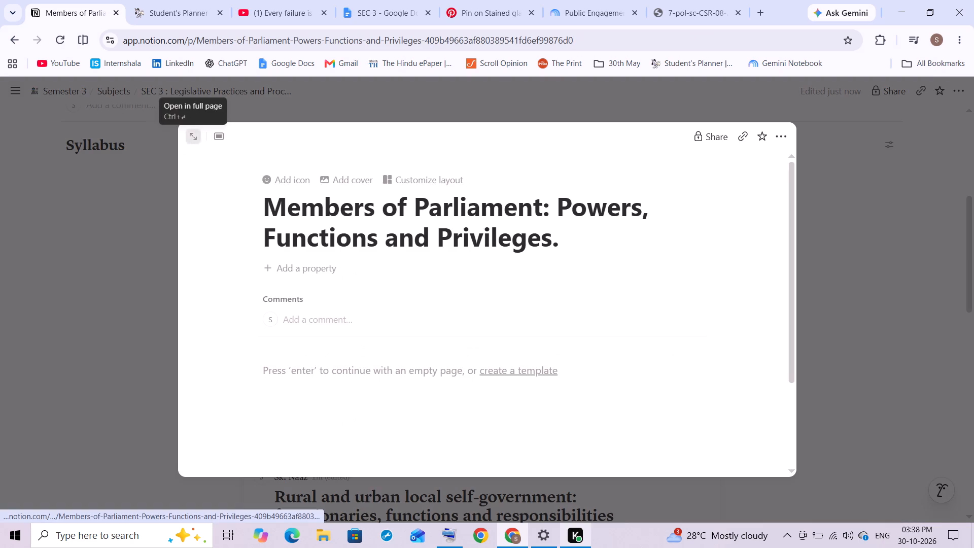
pyautogui.click(326, 166)
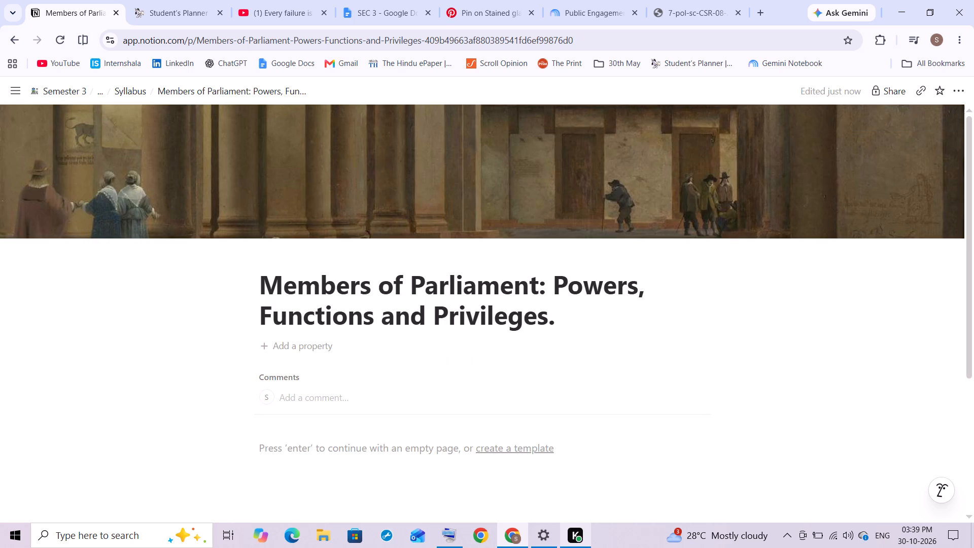
# Set the Members of Parliament page to full width with the Serif font style and start its empty body.
pyautogui.moveTo(973, 187); pyautogui.dragTo(973, 216)
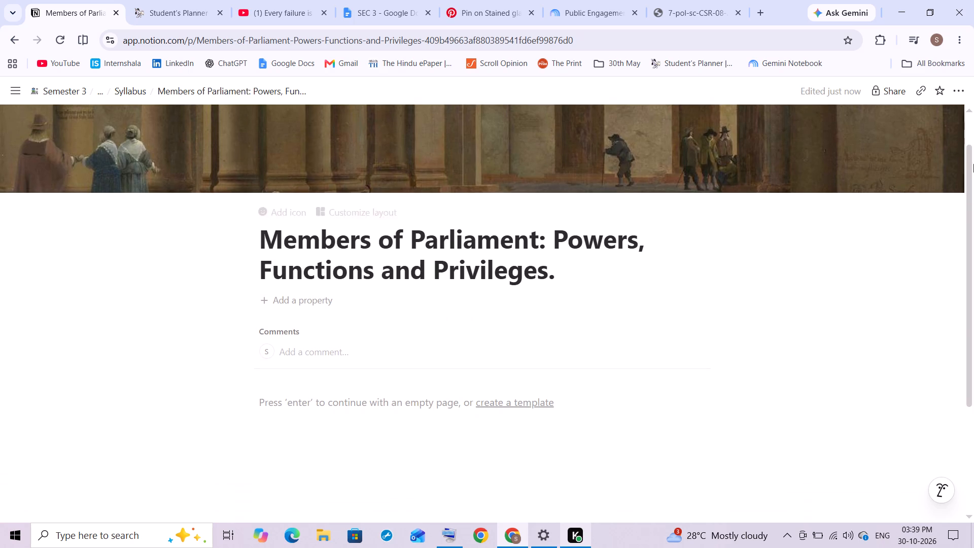
pyautogui.click(956, 86)
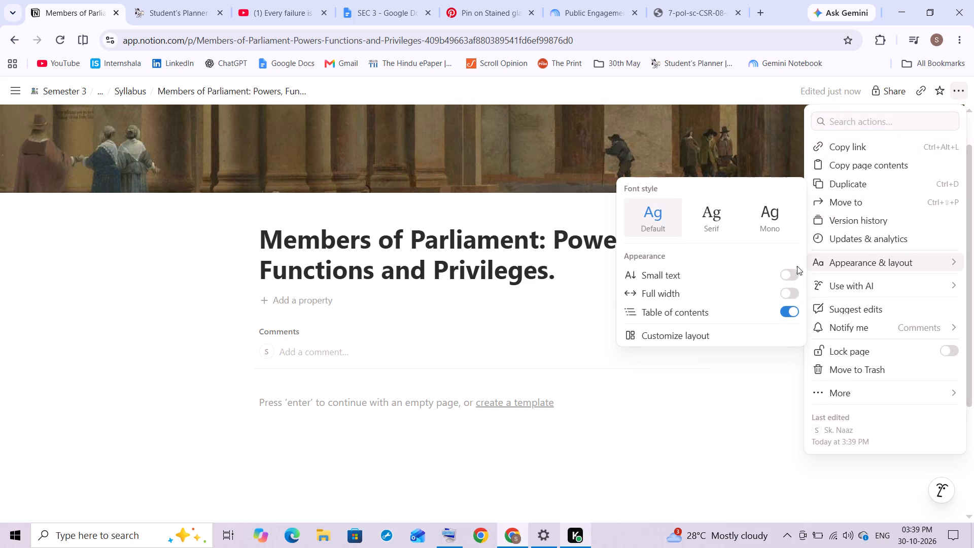
pyautogui.click(787, 296)
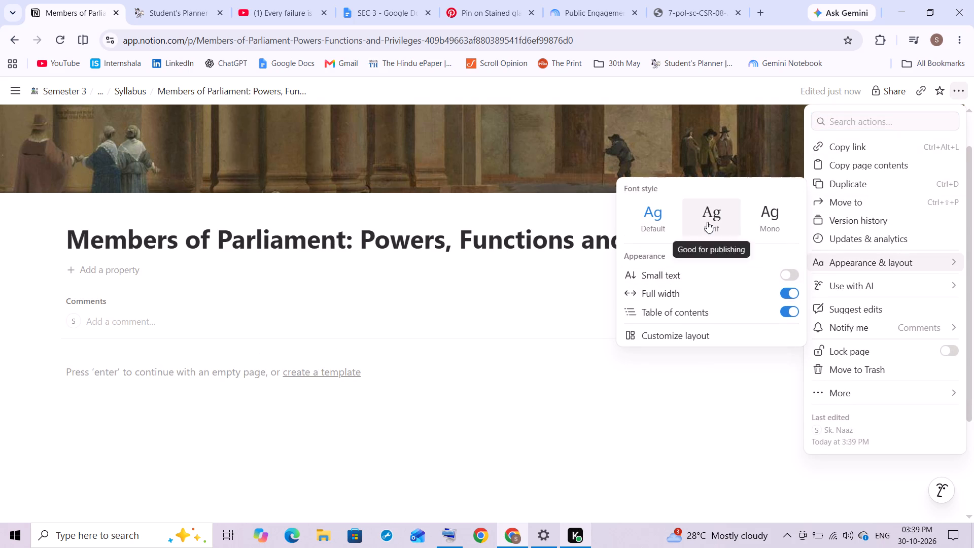
pyautogui.click(707, 222)
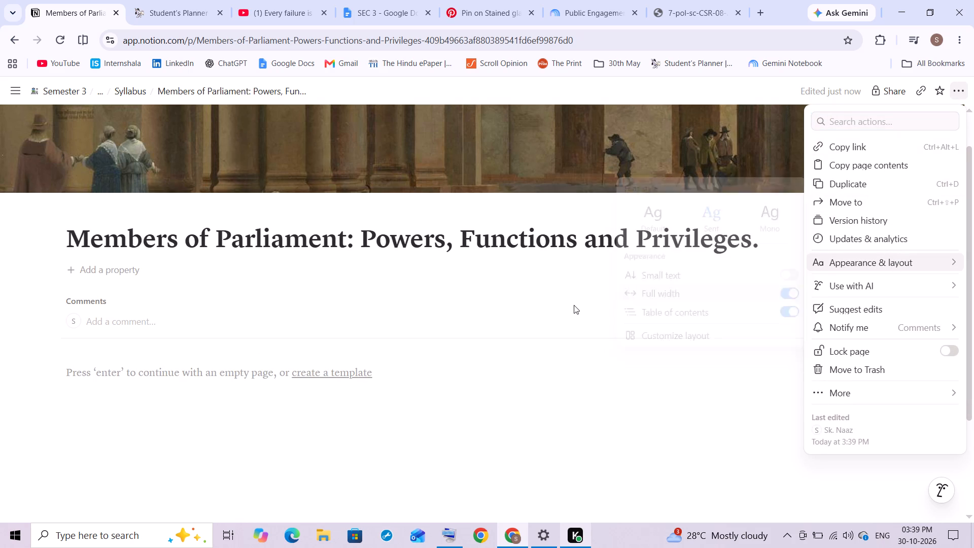
pyautogui.click(512, 399)
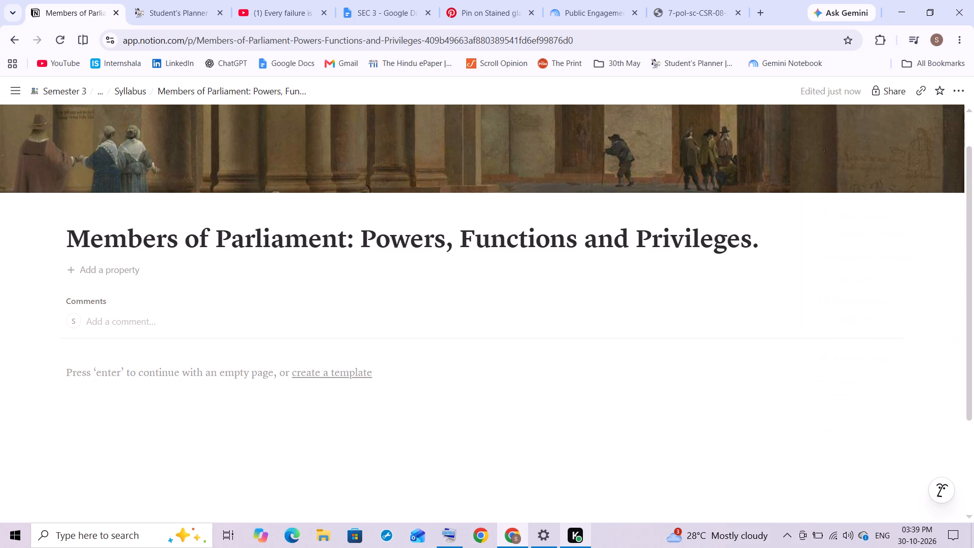
pyautogui.click(254, 383)
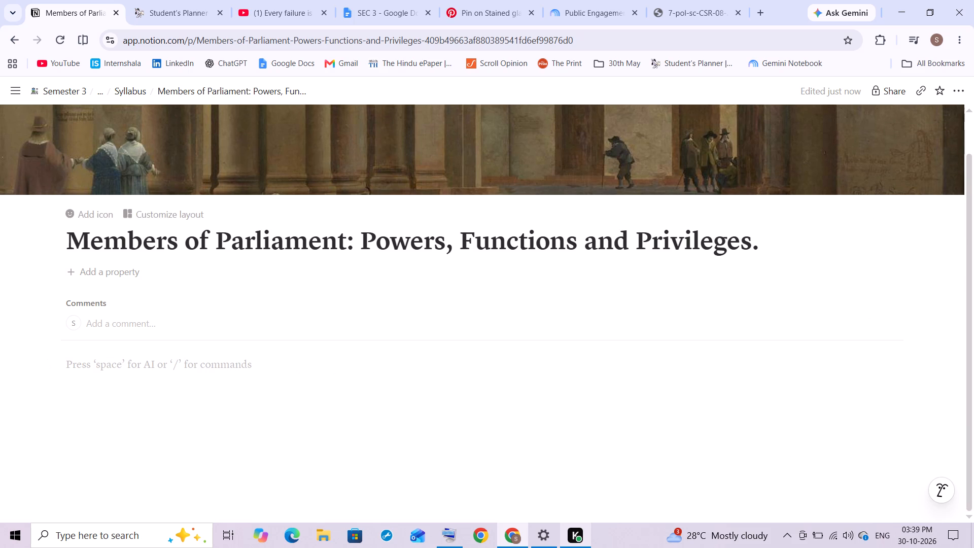
pyautogui.click(733, 12)
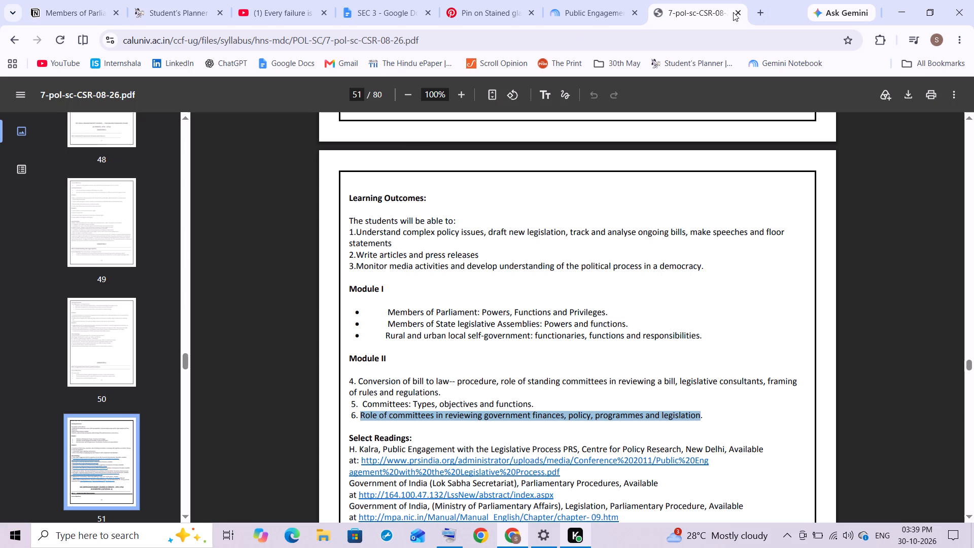
pyautogui.click(739, 15)
pyautogui.click(477, 0)
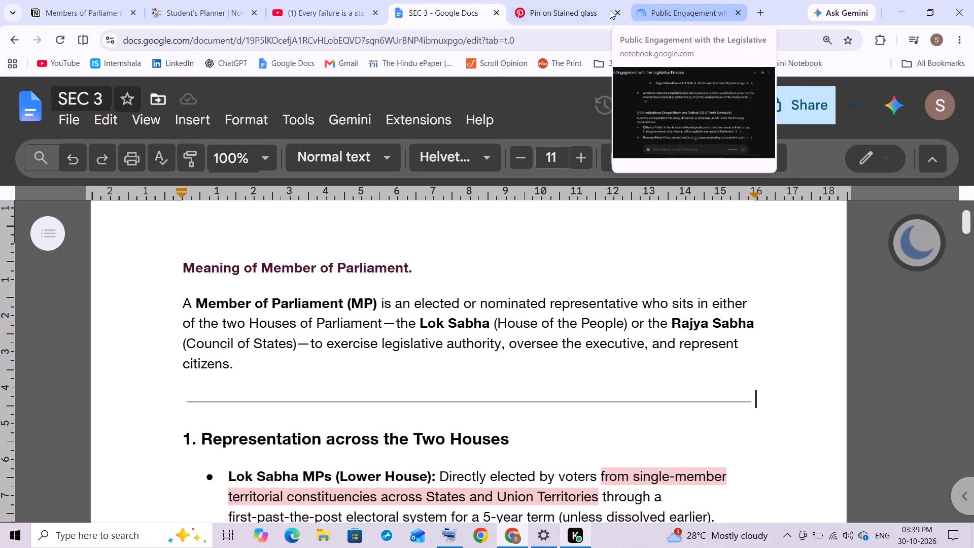
pyautogui.click(621, 16)
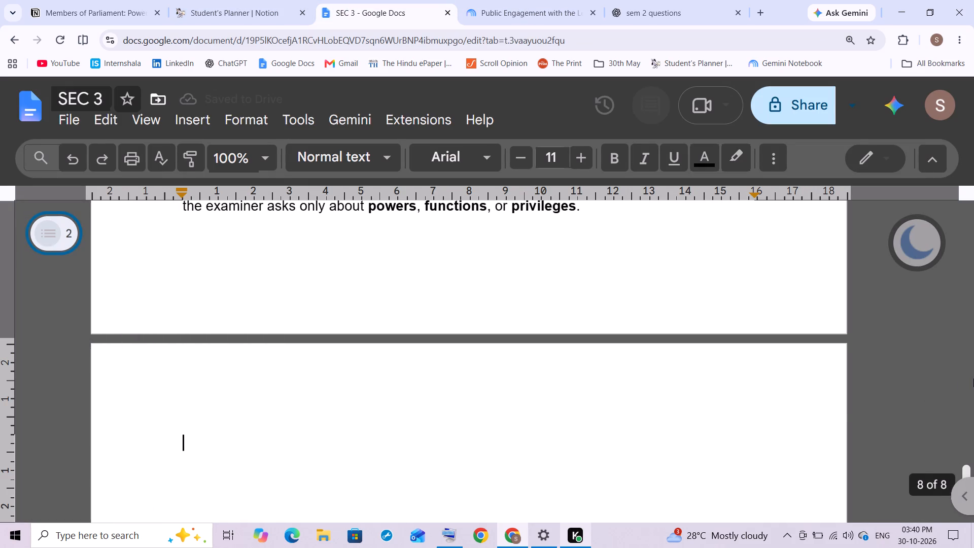
pyautogui.doubleClick(973, 379)
pyautogui.tripleClick(973, 379)
pyautogui.tripleClick(973, 379)
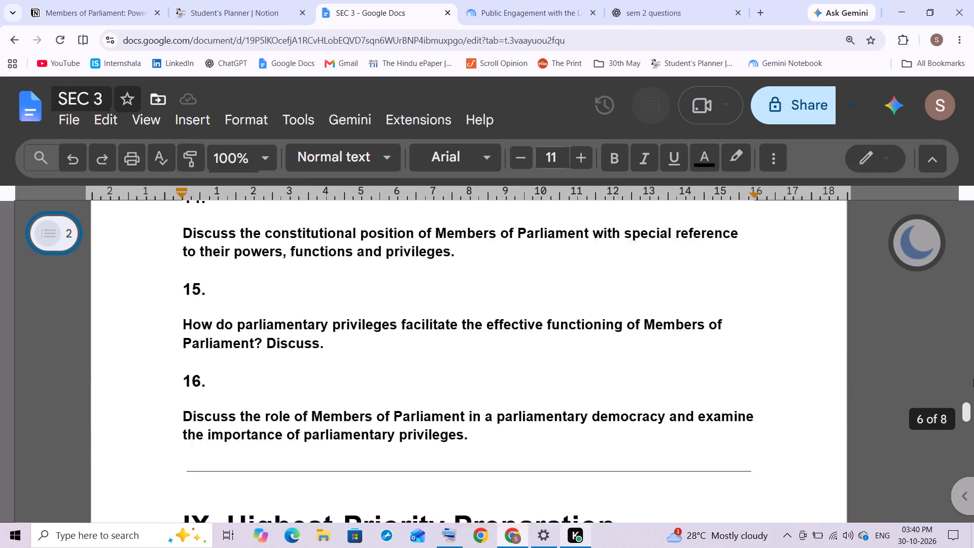
pyautogui.moveTo(967, 400); pyautogui.dragTo(941, 291)
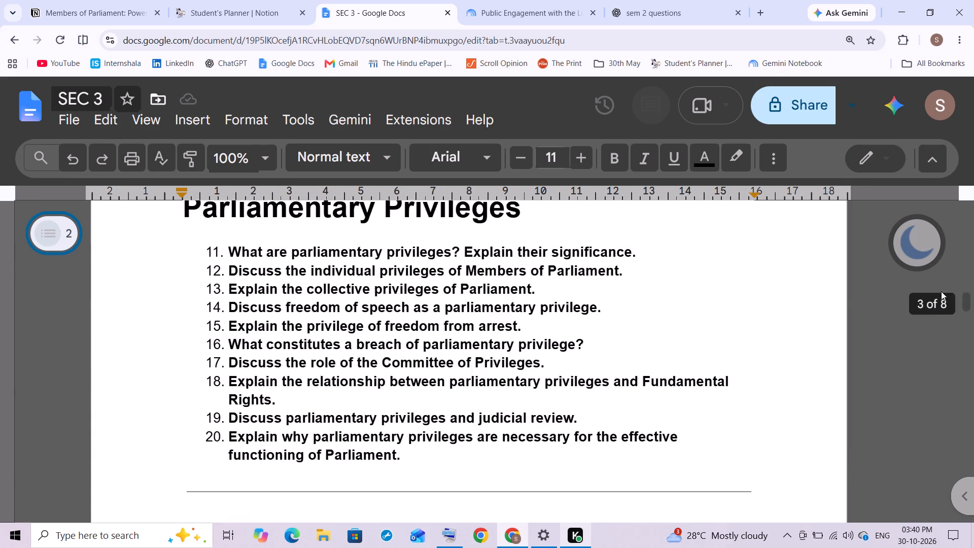
pyautogui.moveTo(941, 291); pyautogui.dragTo(933, 206)
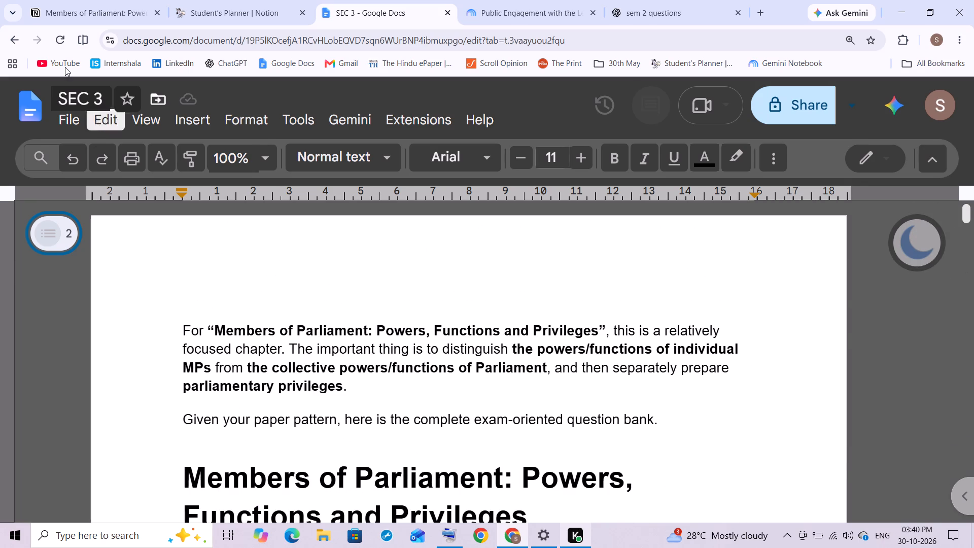
# On the Notion page "Members of Parliament: Powers, Functions and Privileges", turn the empty block into a toggle list titled "Questions".
pyautogui.click(23, 0)
pyautogui.click(53, 0)
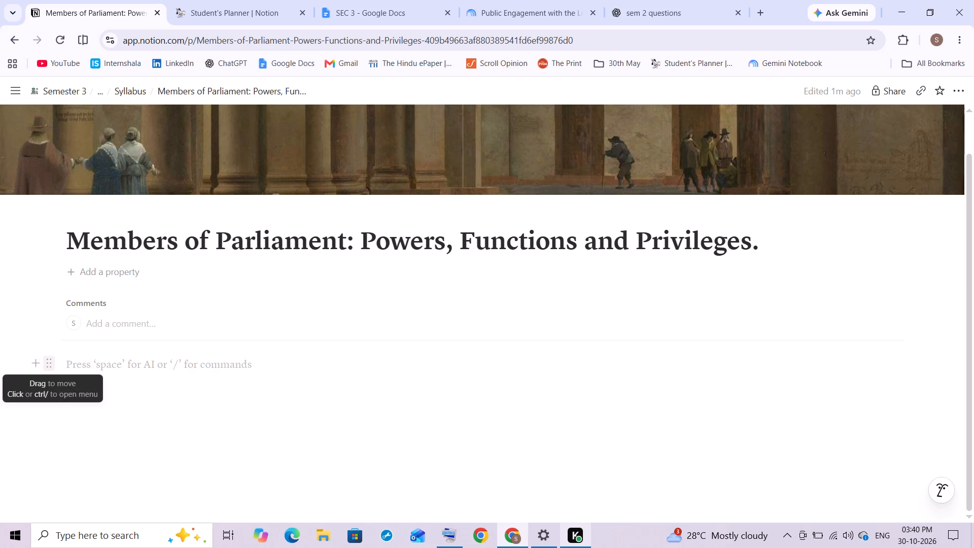
pyautogui.click(53, 369)
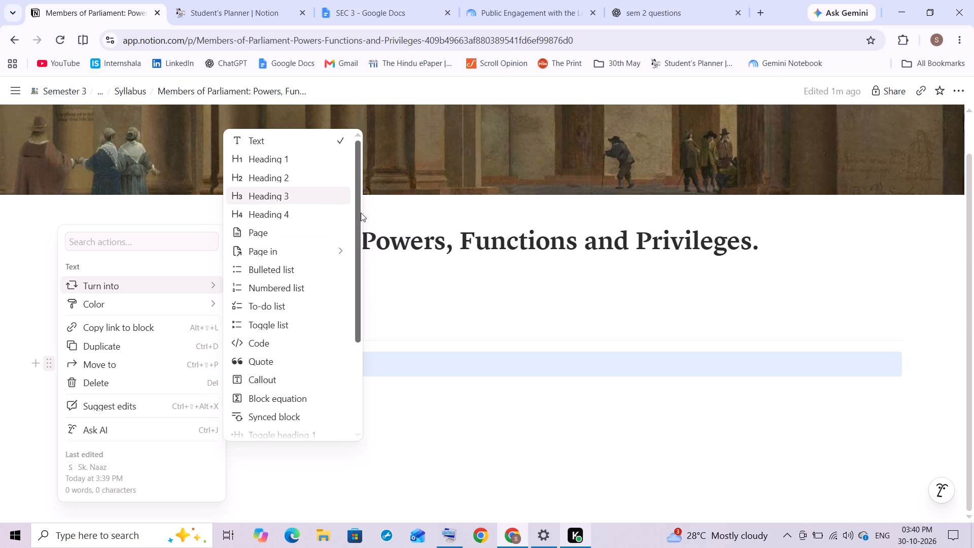
pyautogui.moveTo(360, 214); pyautogui.dragTo(374, 327)
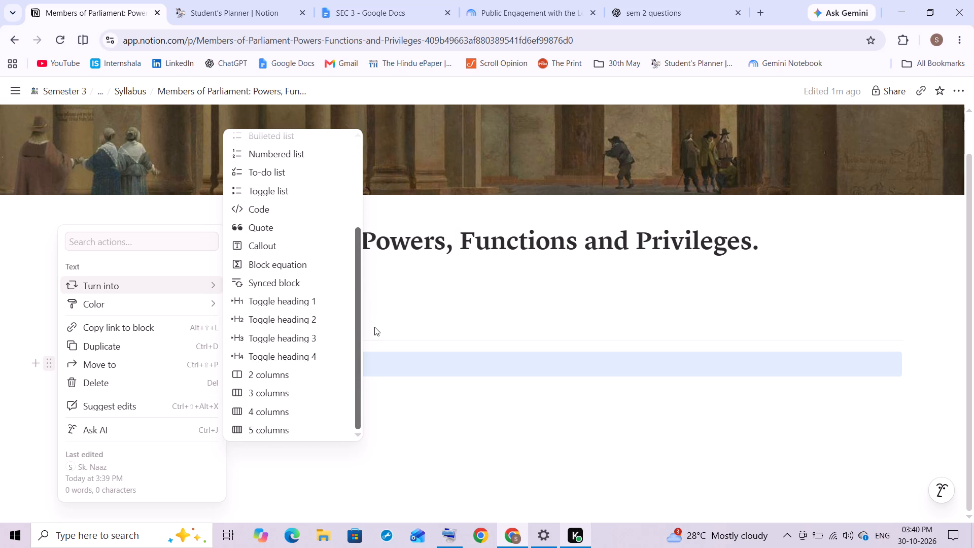
pyautogui.moveTo(374, 327); pyautogui.dragTo(366, 365)
pyautogui.moveTo(366, 365); pyautogui.dragTo(359, 330)
pyautogui.moveTo(359, 330); pyautogui.dragTo(356, 300)
pyautogui.moveTo(356, 300); pyautogui.dragTo(354, 249)
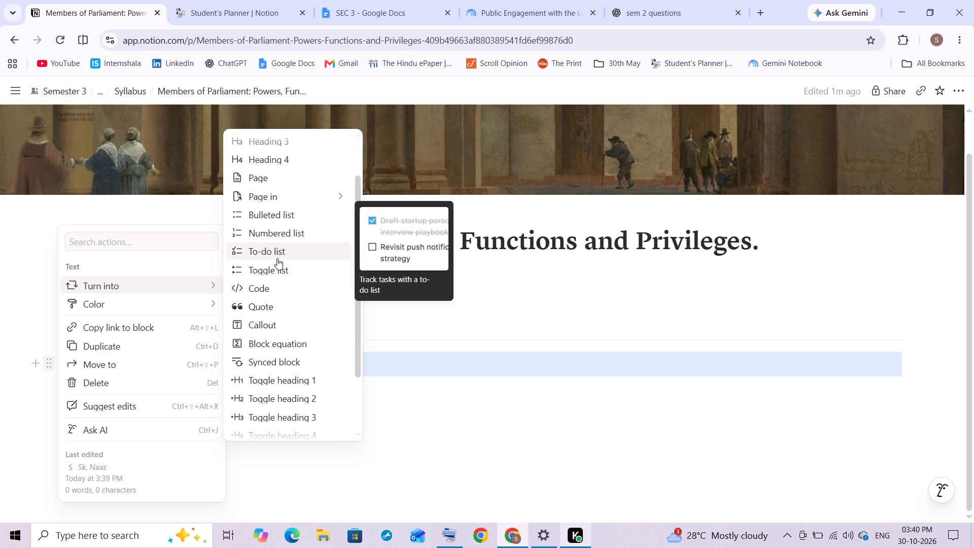
pyautogui.click(282, 268)
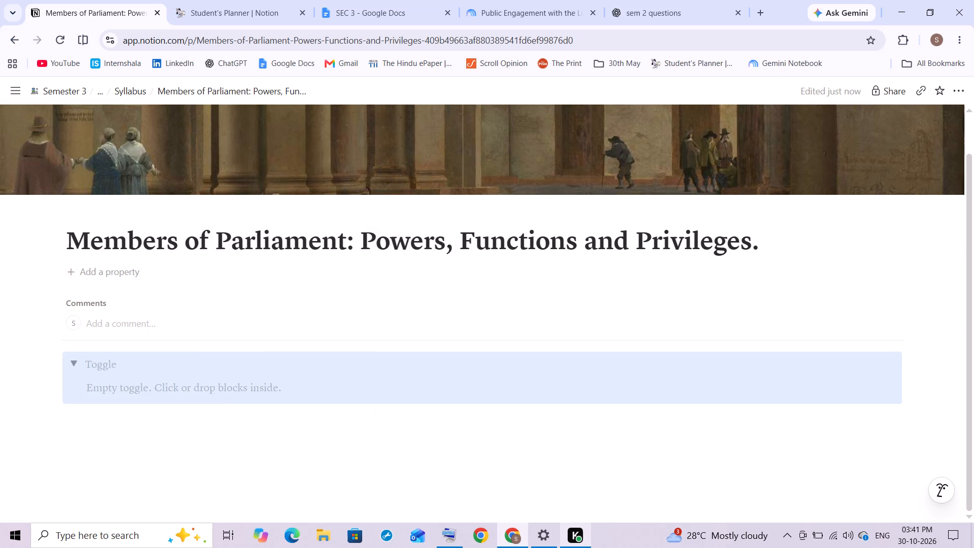
pyautogui.click(222, 359)
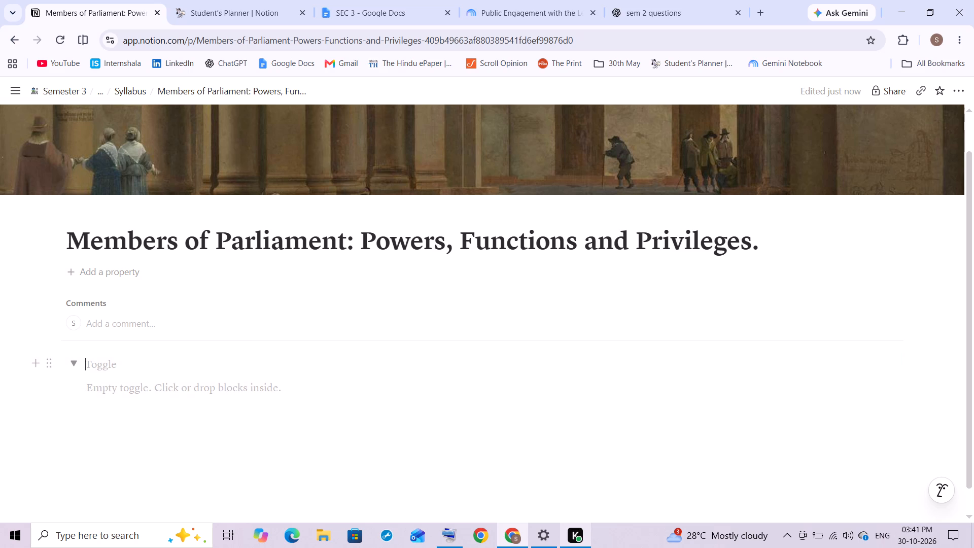
pyautogui.press('q')
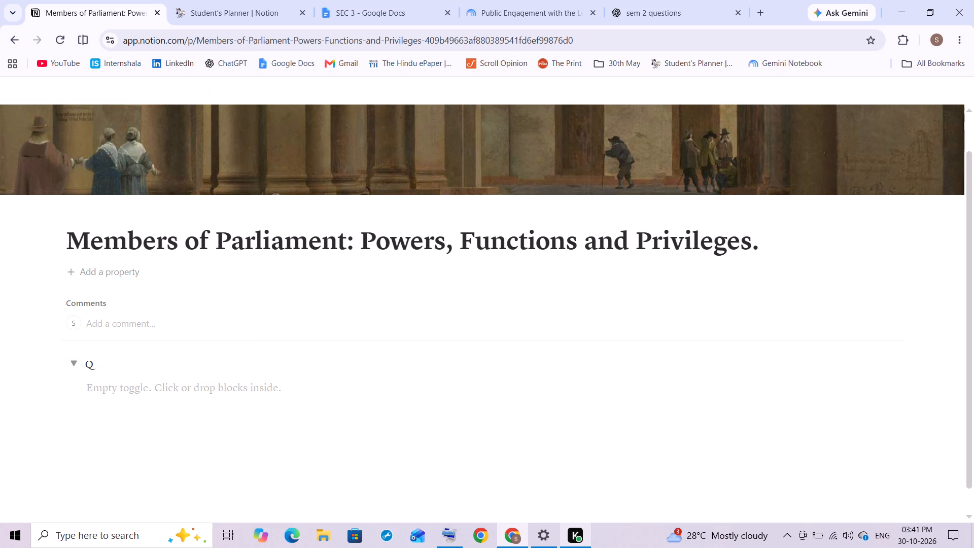
pyautogui.write('uestions')
# Paste the copied question bank inside the "Questions" toggle.
pyautogui.click(175, 392)
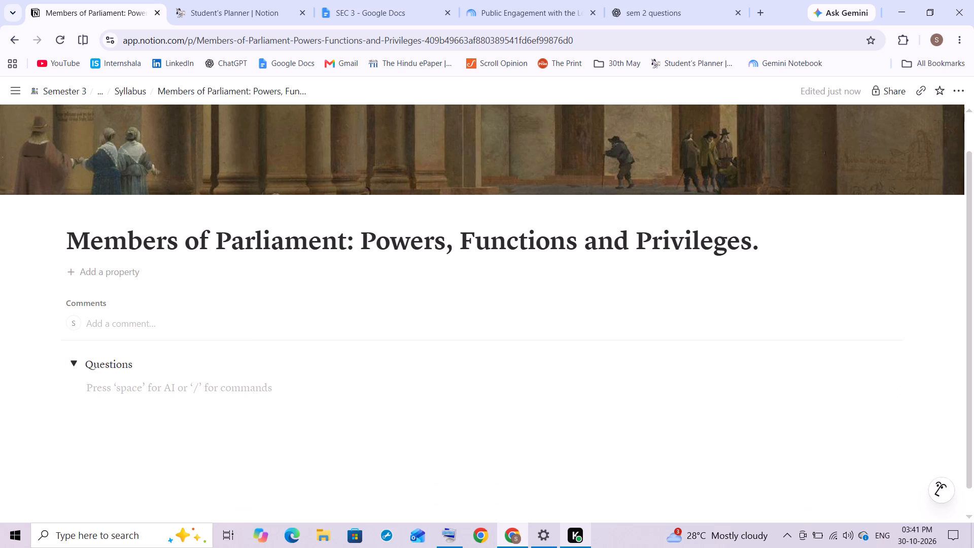
pyautogui.hotkey('ctrl', 'v')
pyautogui.click(420, 339)
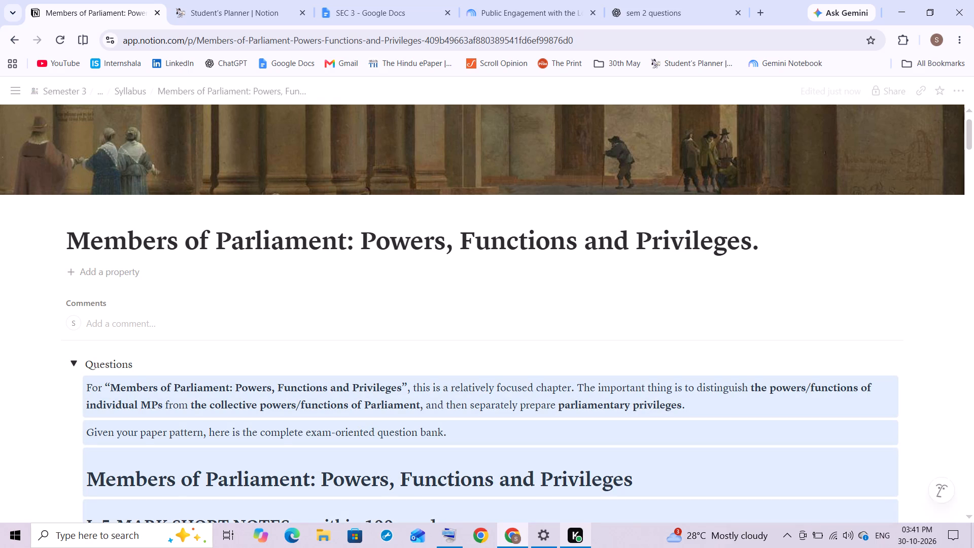
pyautogui.click(613, 399)
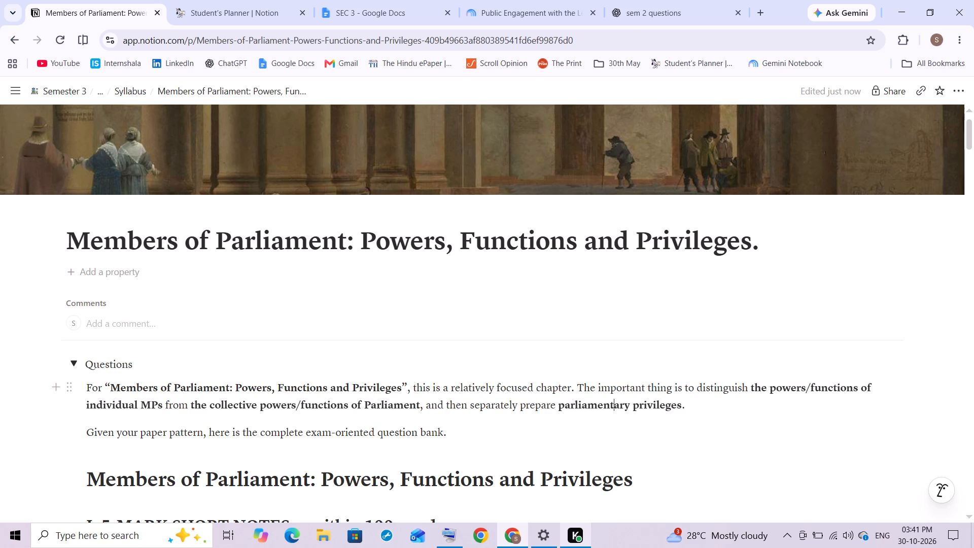
# Delete the two introductory paragraphs above the "Members of Parliament: Powers, Functions and Privileges" heading inside the toggle, leaving no empty line.
pyautogui.moveTo(85, 390); pyautogui.dragTo(444, 435)
pyautogui.press('BackSpace')
pyautogui.press('=')
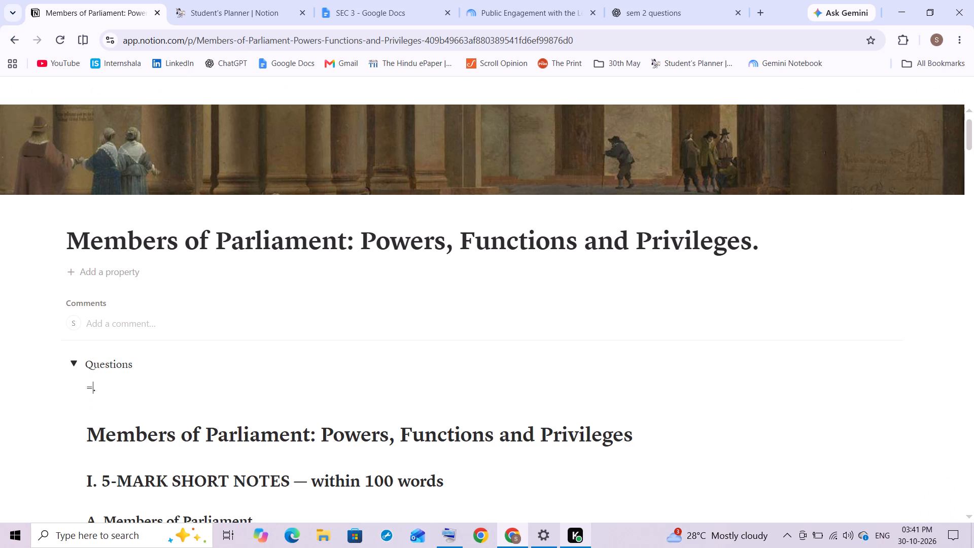
pyautogui.press('BackSpace')
pyautogui.press('Delete')
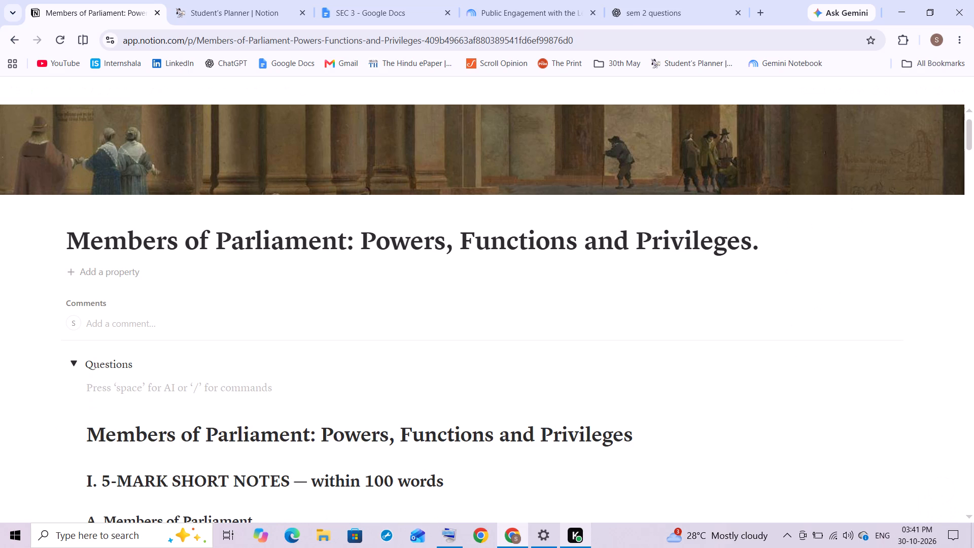
pyautogui.press('Delete')
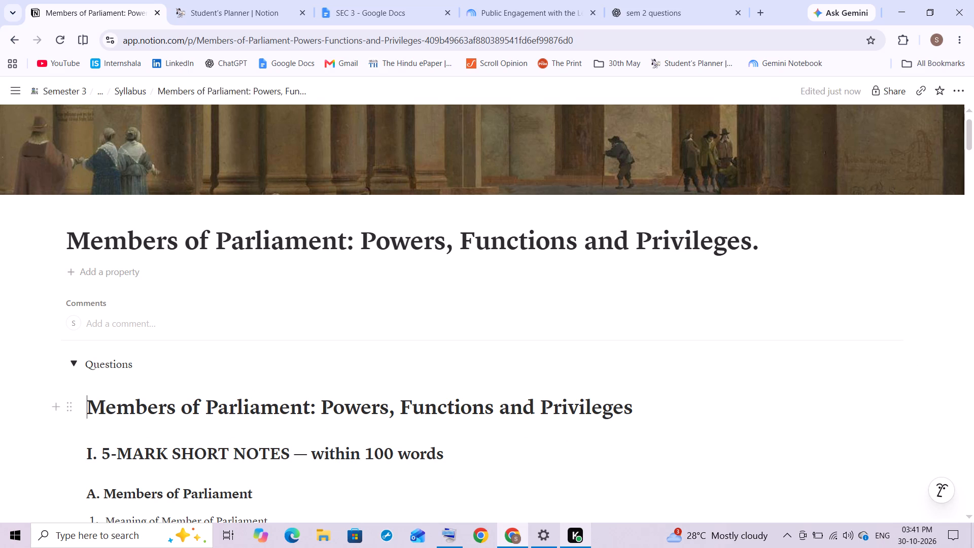
# Look over the 5-mark short-note questions under "A. Members of Parliament" in the toggle.
pyautogui.moveTo(970, 142); pyautogui.dragTo(973, 148)
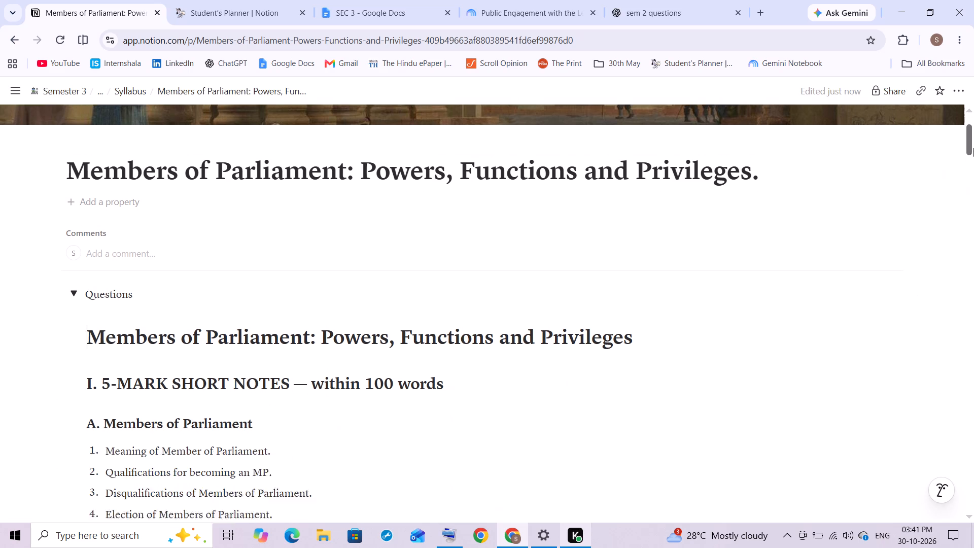
pyautogui.moveTo(973, 148); pyautogui.dragTo(973, 168)
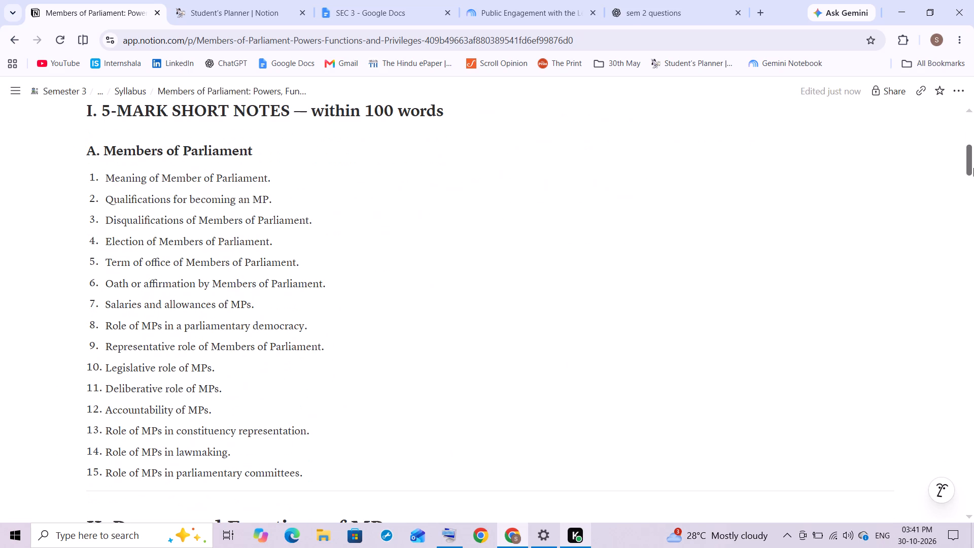
pyautogui.moveTo(973, 168); pyautogui.dragTo(973, 170)
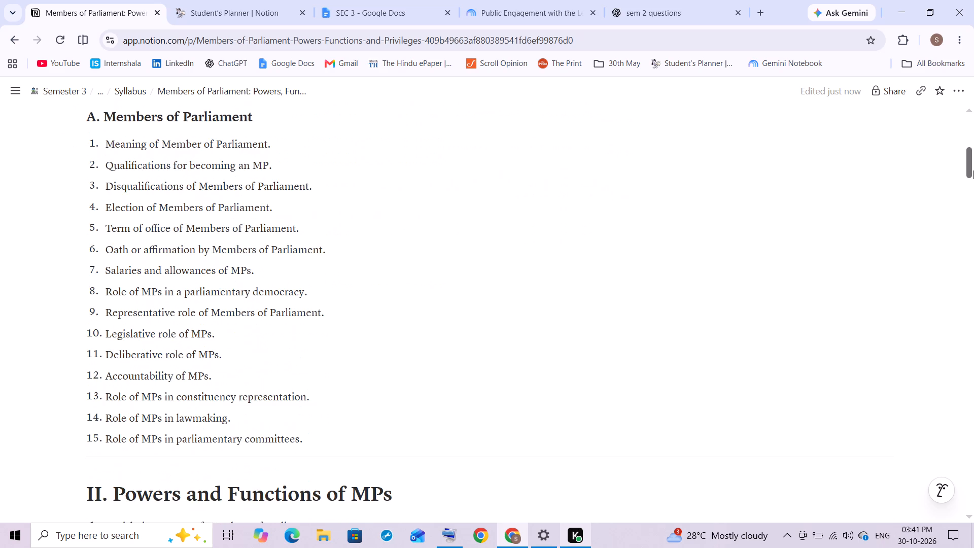
pyautogui.moveTo(973, 170); pyautogui.dragTo(966, 169)
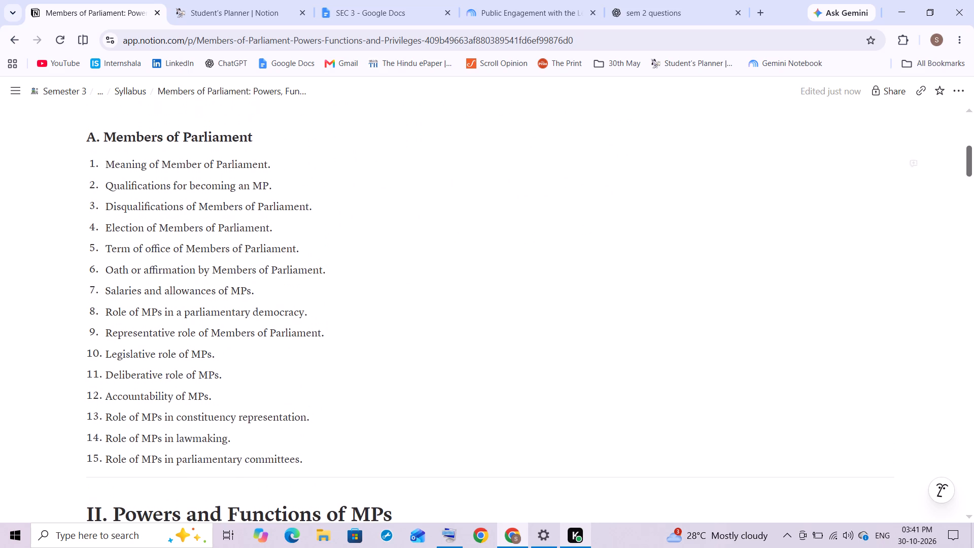
# Switch to the SEC 3 Google Docs document, open Tab 1 and read through the "Meaning of Member of Parliament" notes.
pyautogui.click(270, 0)
pyautogui.click(451, 0)
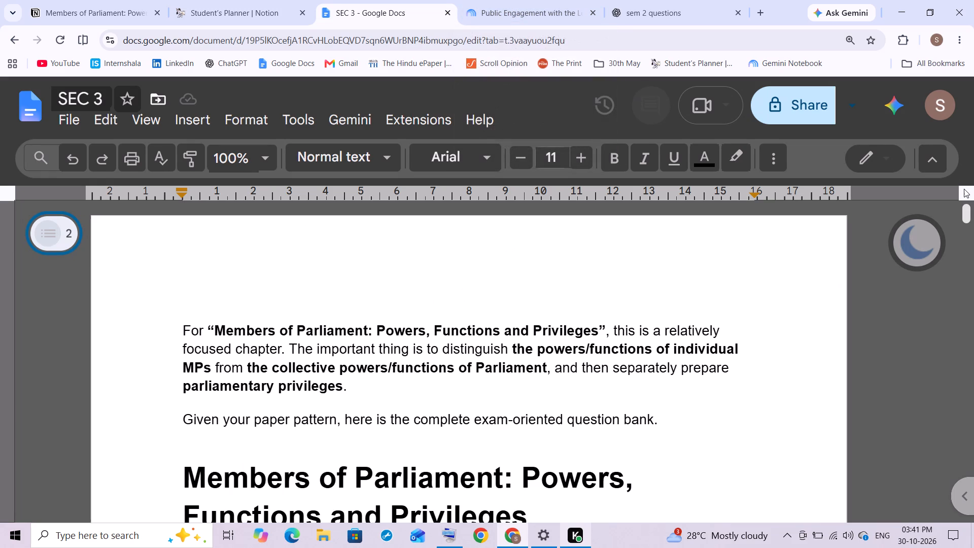
pyautogui.click(52, 236)
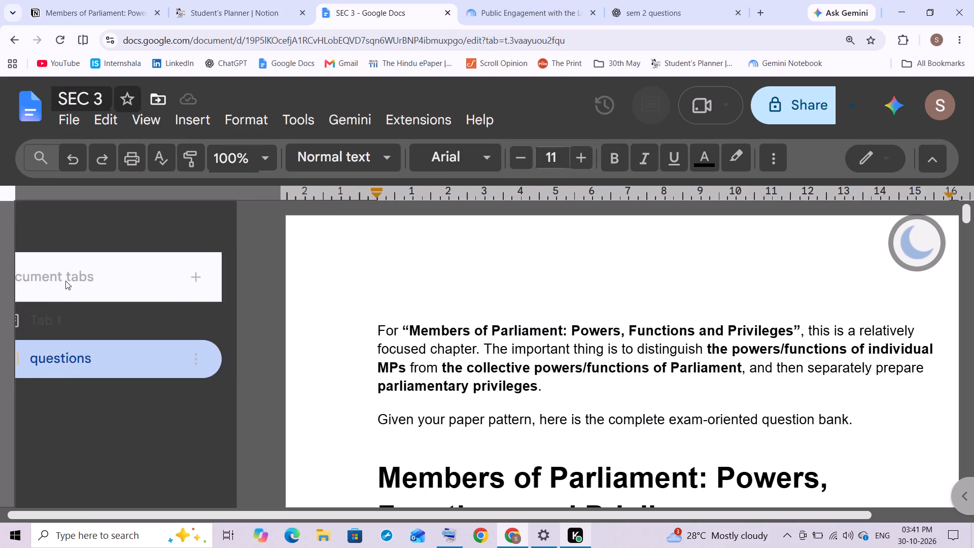
pyautogui.click(74, 341)
pyautogui.click(74, 330)
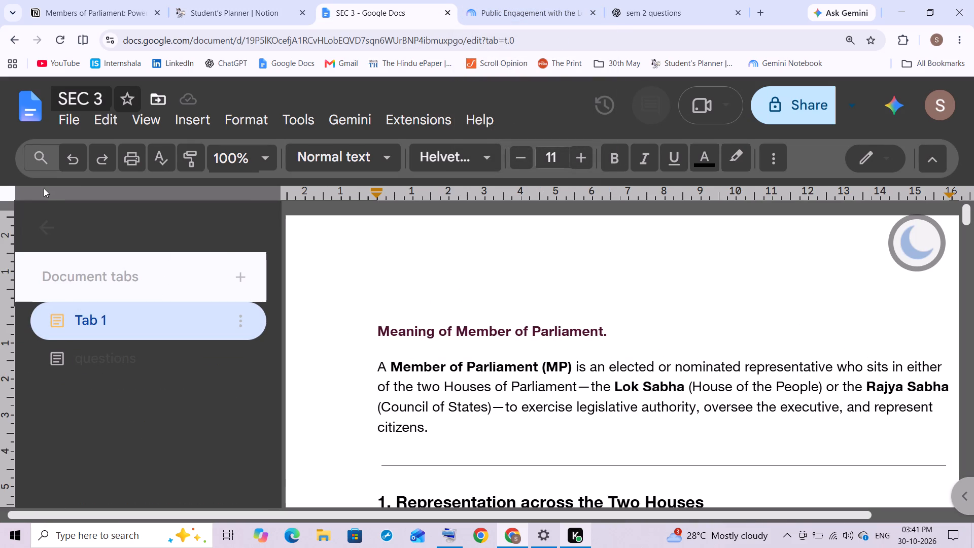
pyautogui.click(47, 228)
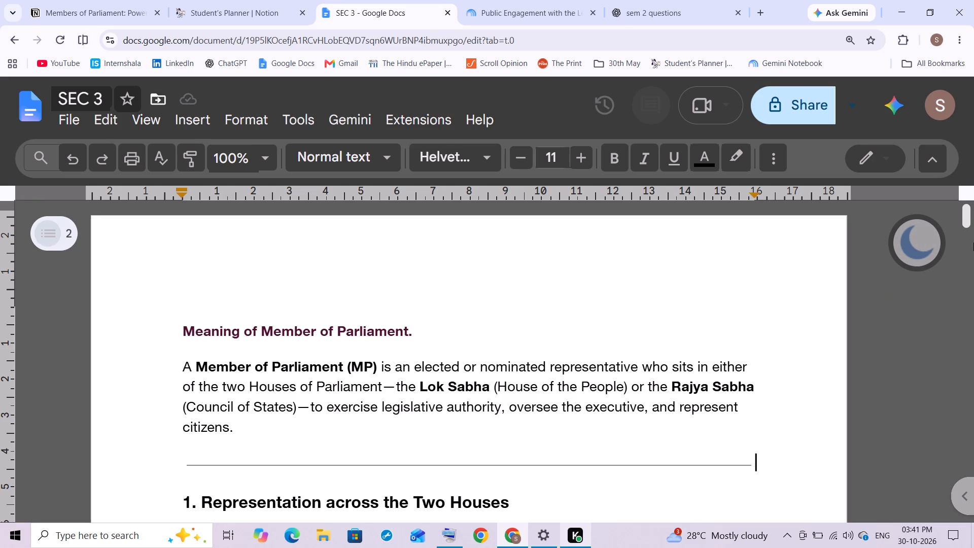
pyautogui.moveTo(968, 228); pyautogui.dragTo(968, 233)
pyautogui.click(970, 282)
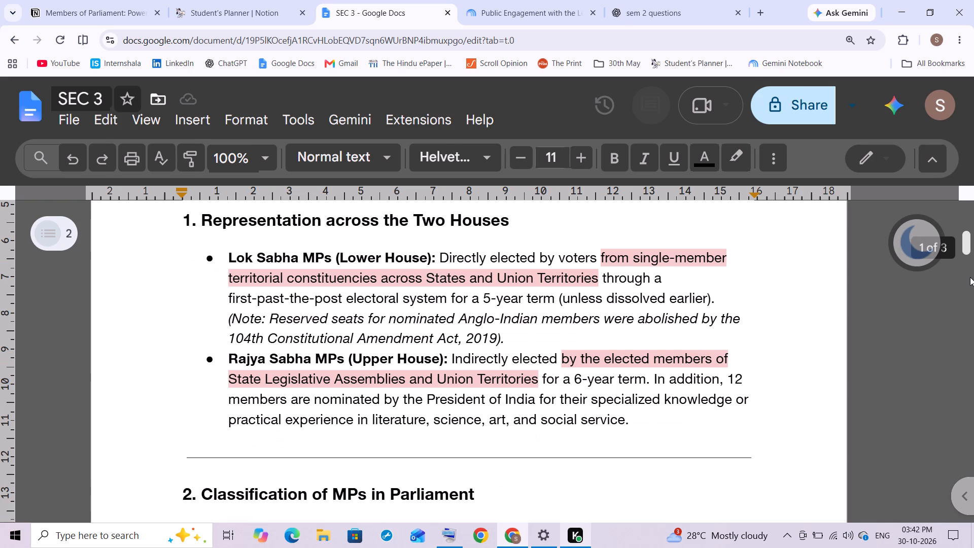
pyautogui.click(970, 277)
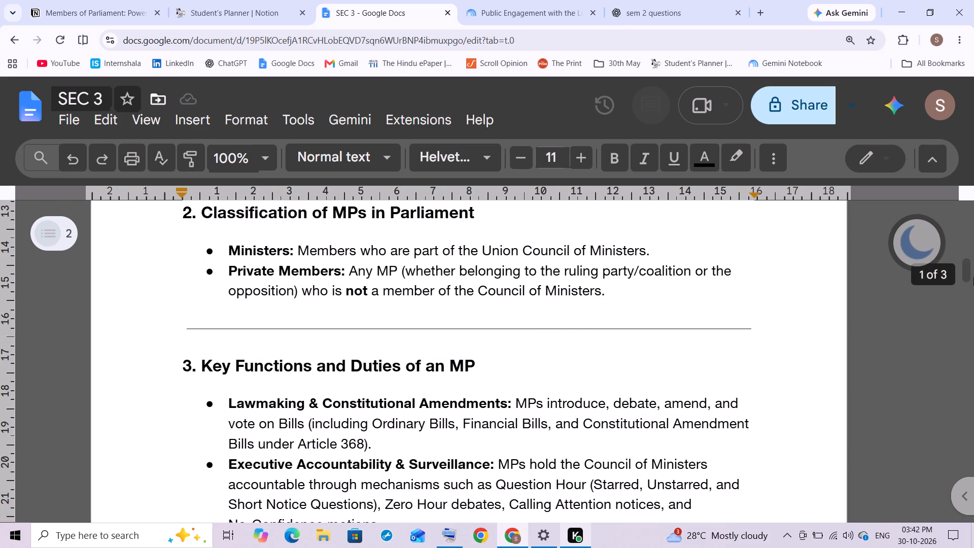
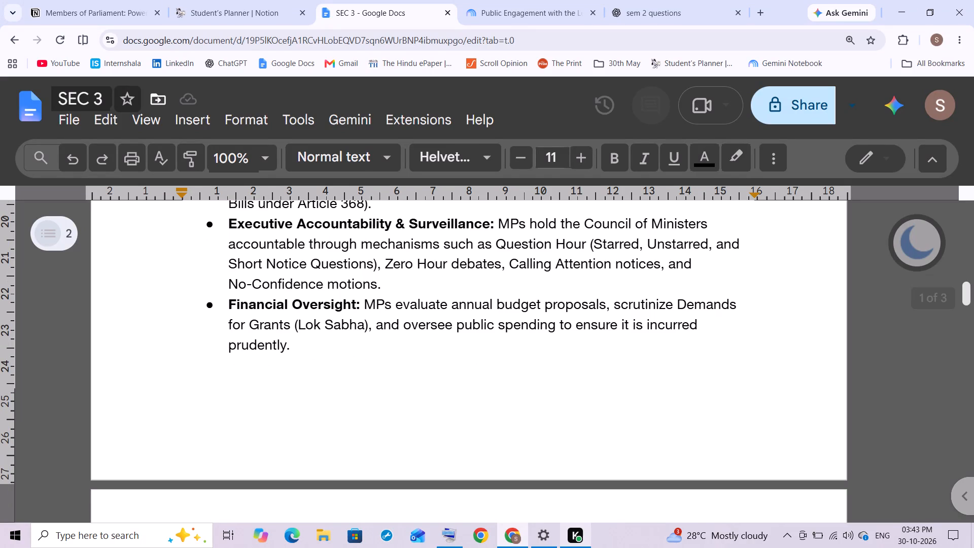
# Read on to the "Parliamentary Committee Work" point, and search Google in a new tab for "what is a standing committee in parliament".
pyautogui.moveTo(963, 296); pyautogui.dragTo(973, 323)
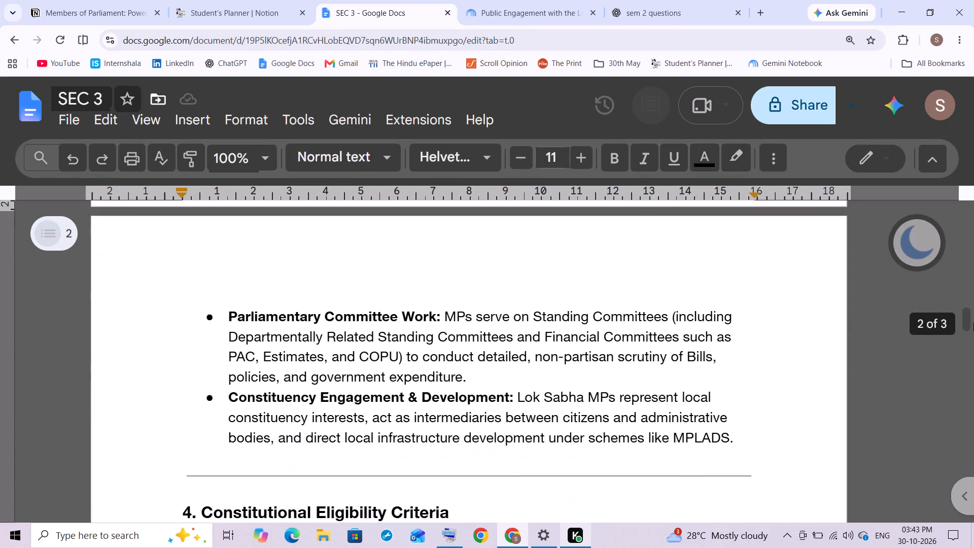
pyautogui.moveTo(973, 323); pyautogui.dragTo(973, 330)
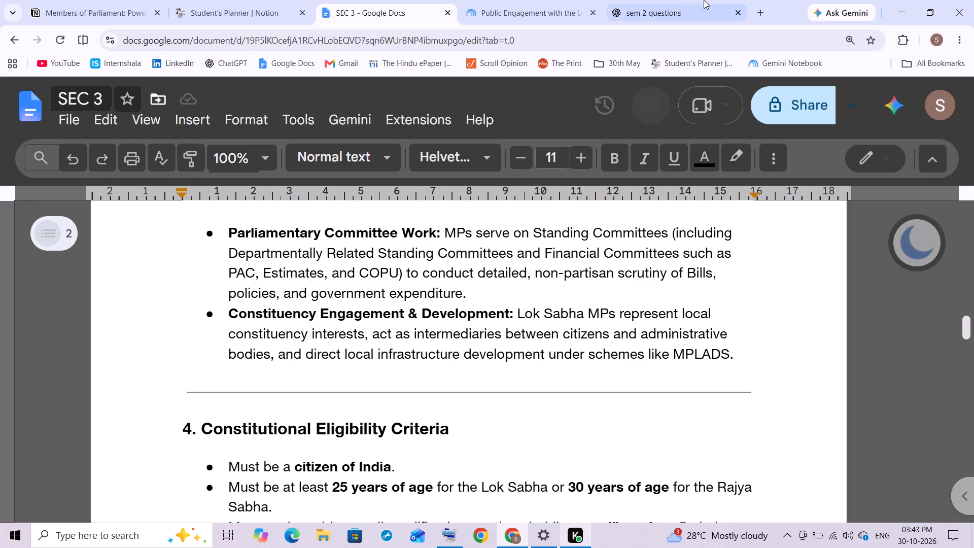
pyautogui.click(755, 14)
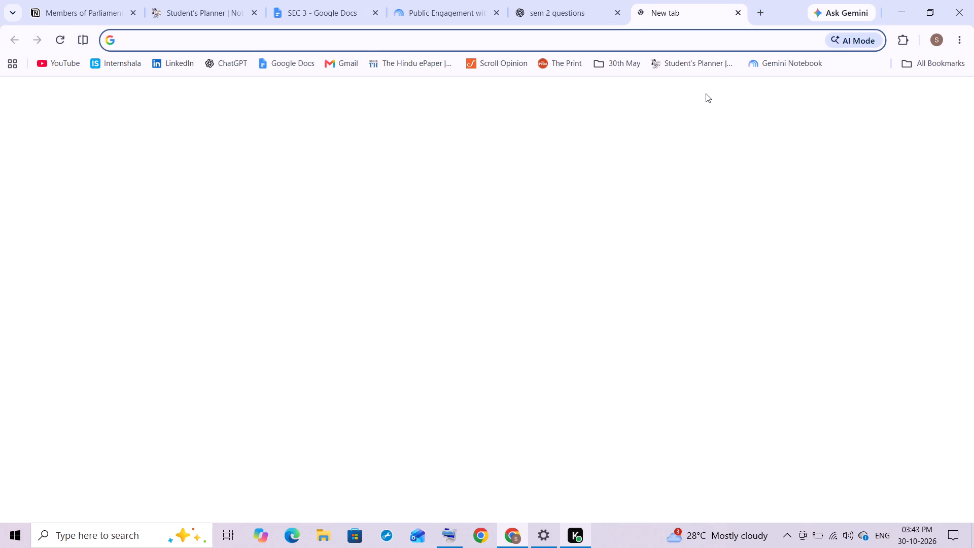
pyautogui.write('what is')
pyautogui.press('space')
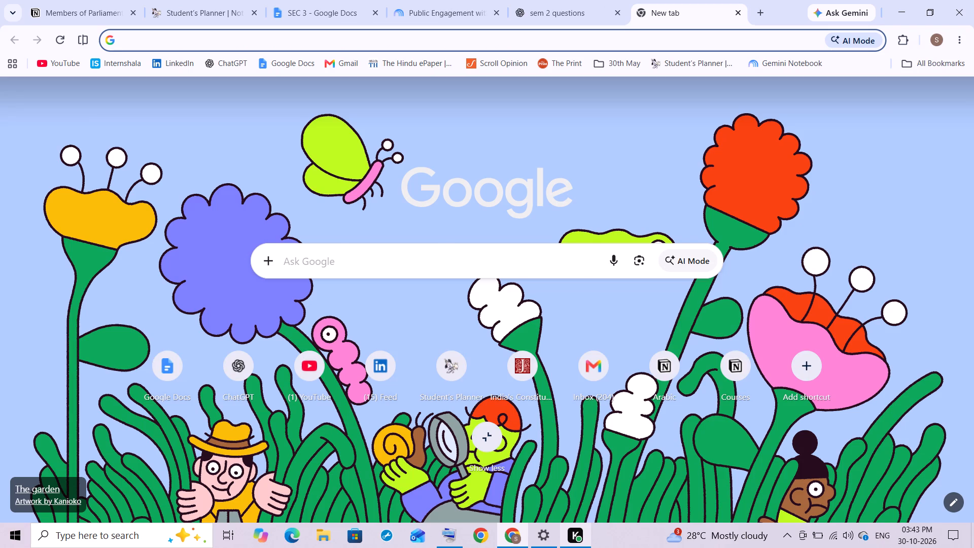
pyautogui.write('a stading c')
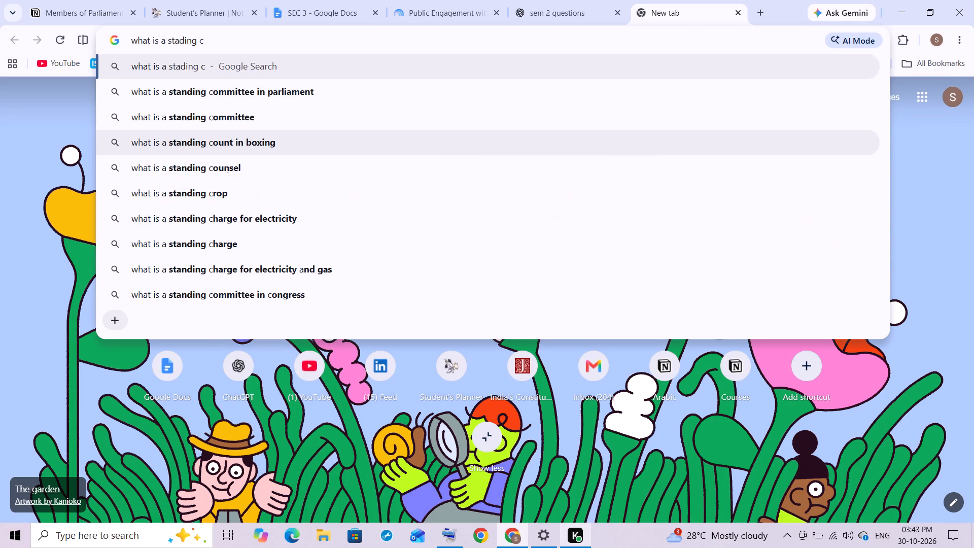
pyautogui.click(456, 84)
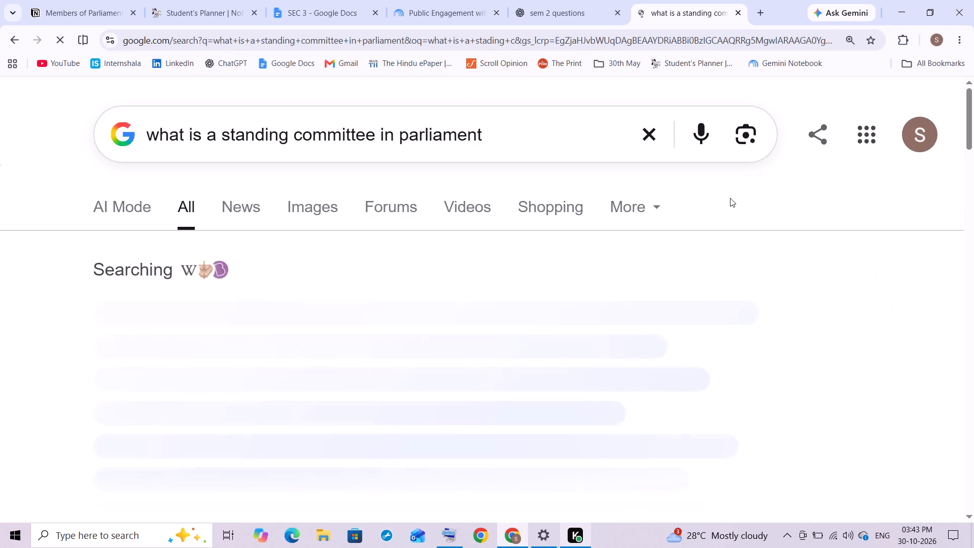